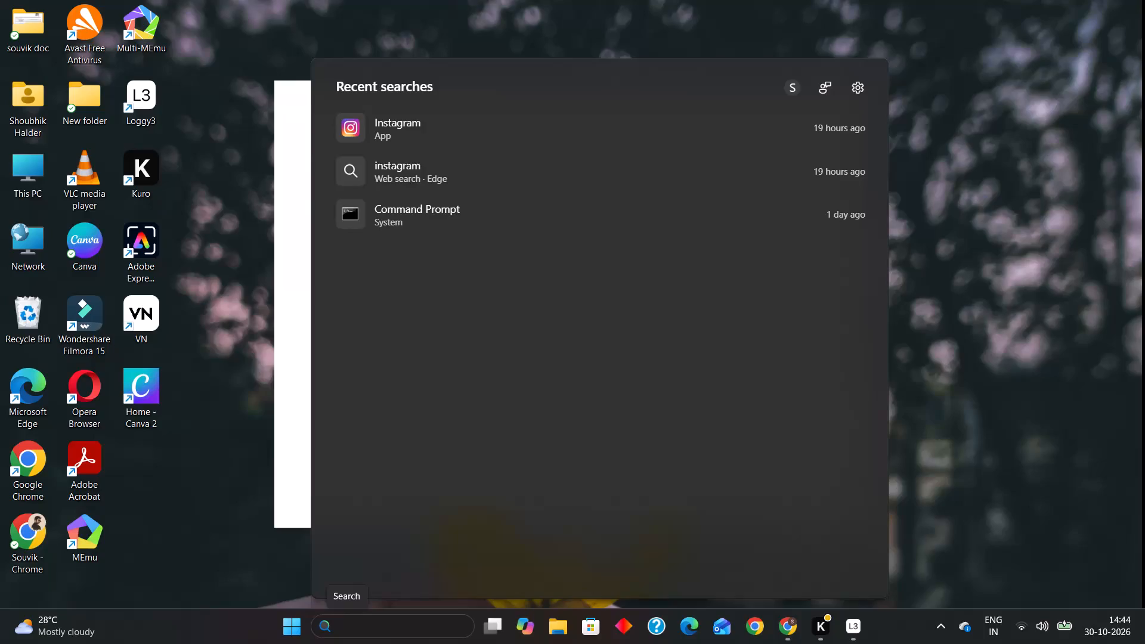
# Find Word through the system search and launch it.
pyautogui.press('w')
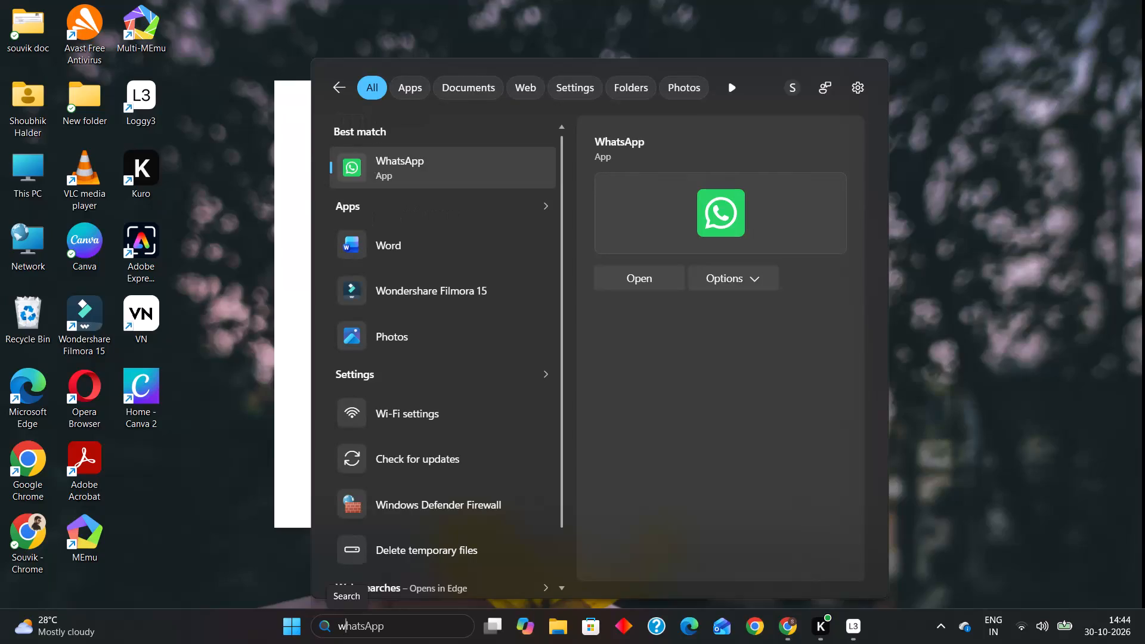
pyautogui.press('o')
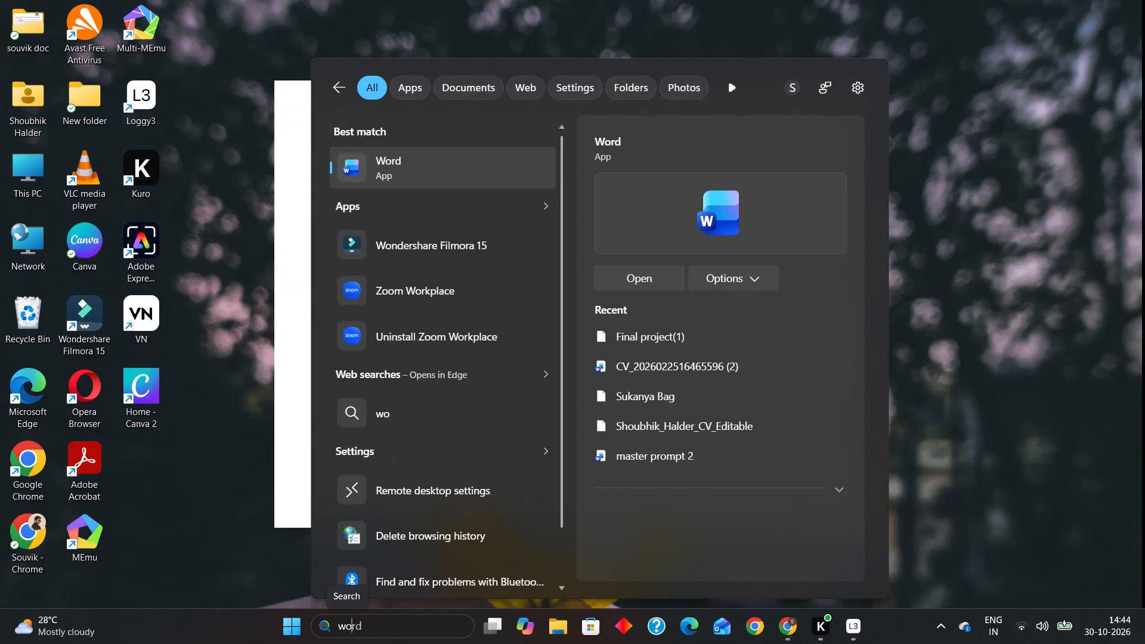
pyautogui.press('r')
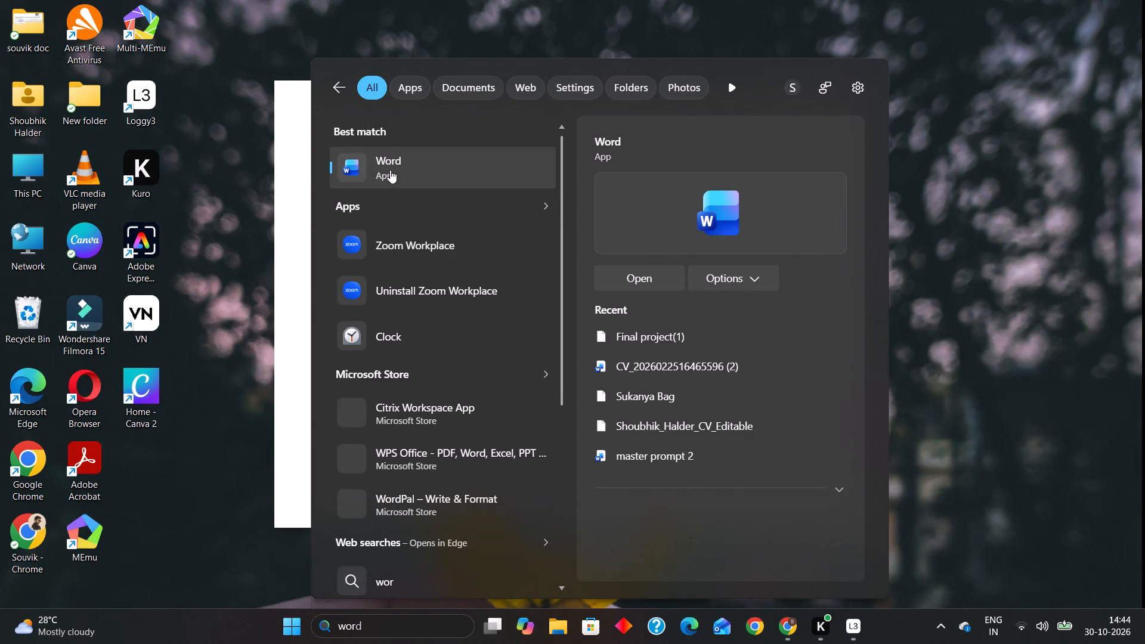
pyautogui.doubleClick(397, 173)
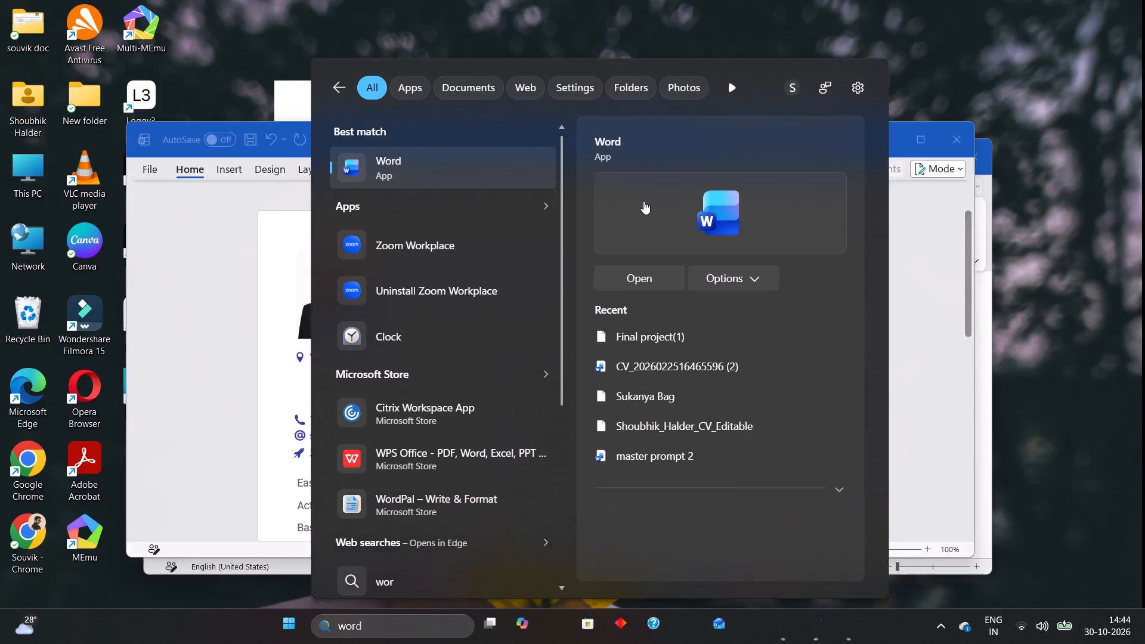
pyautogui.click(960, 110)
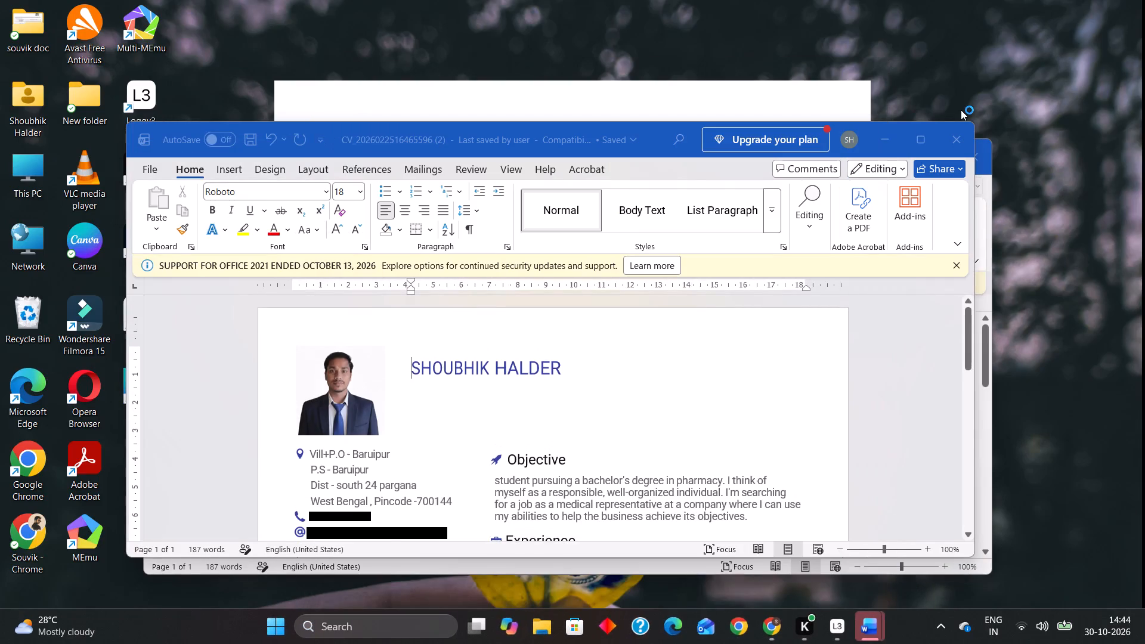
# Maximize the two-column CV document, look through its sections, and close it.
pyautogui.click(911, 143)
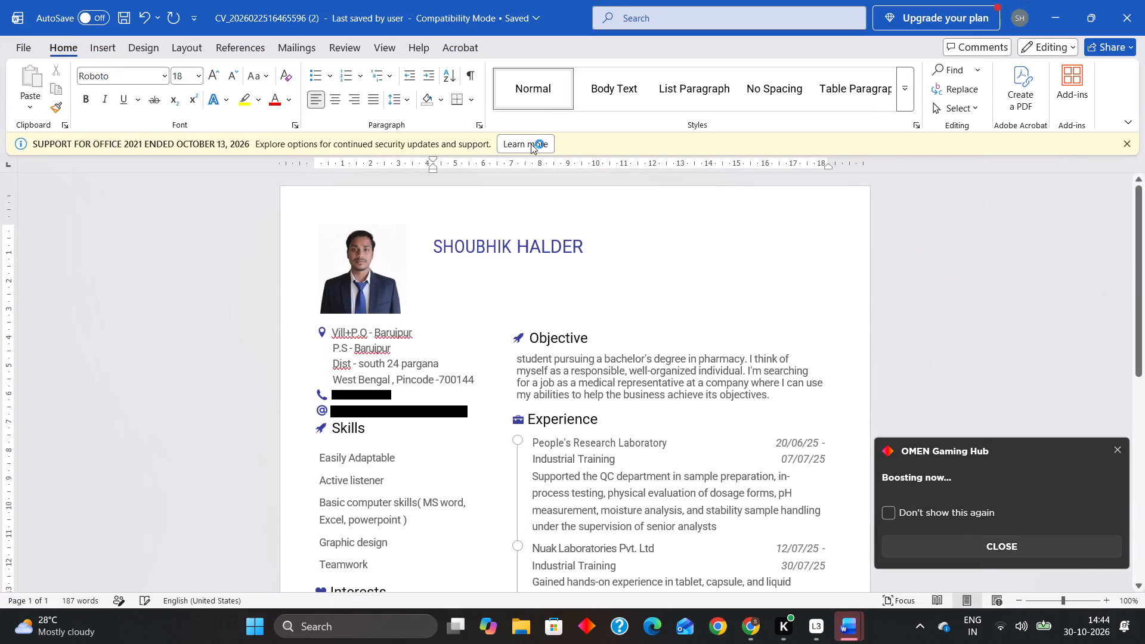
pyautogui.click(596, 244)
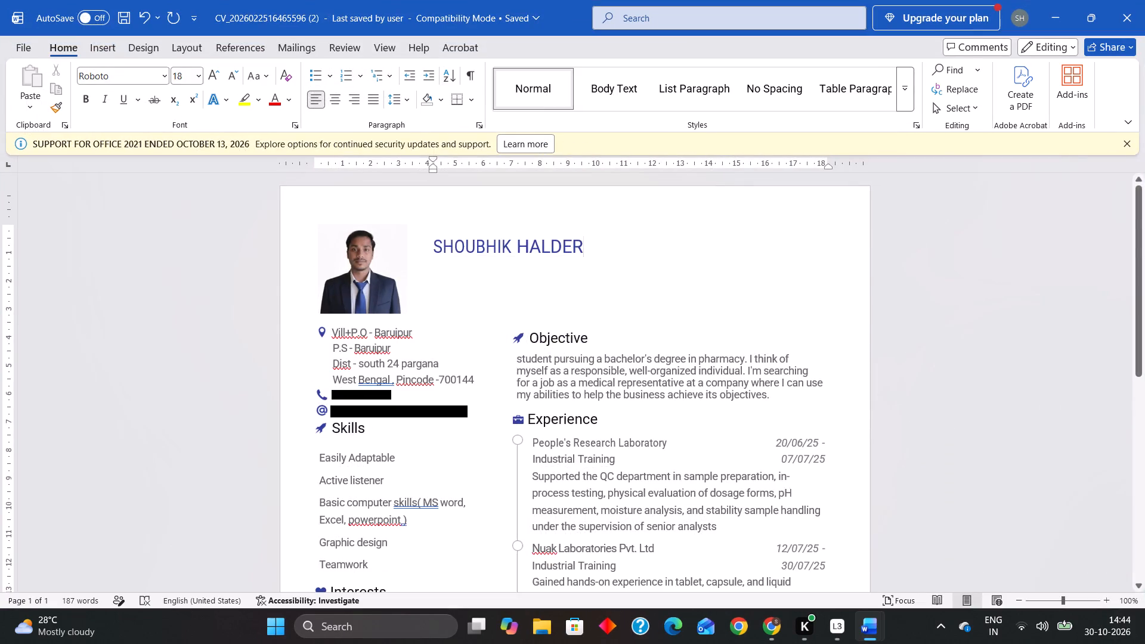
pyautogui.scroll(-16, 713, 351)
pyautogui.scroll(5, 705, 360)
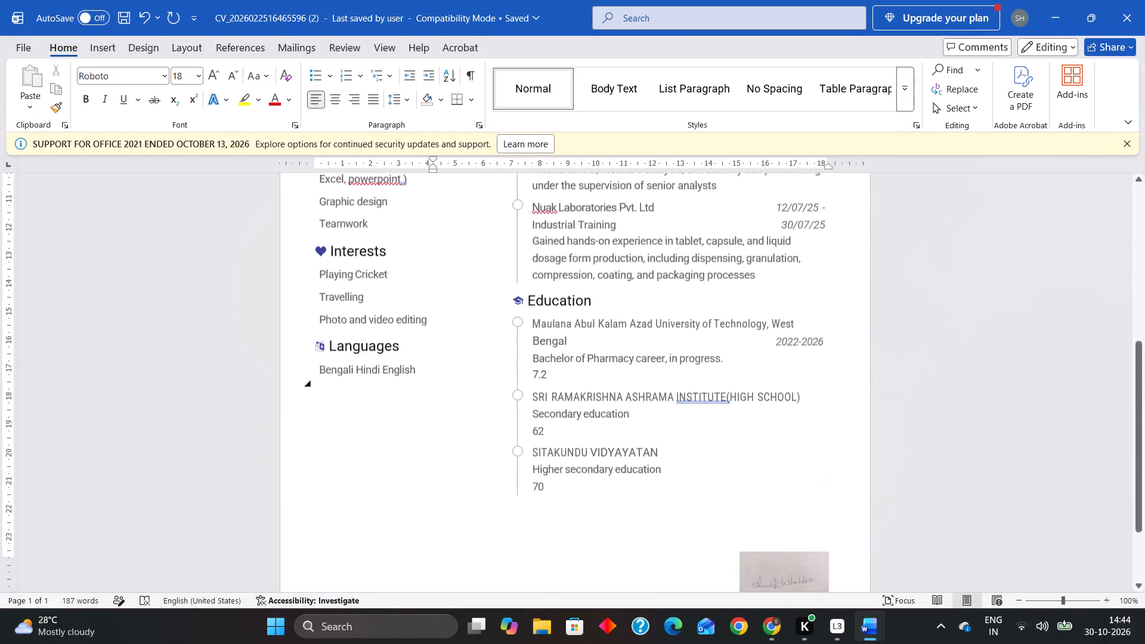
pyautogui.scroll(2, 705, 360)
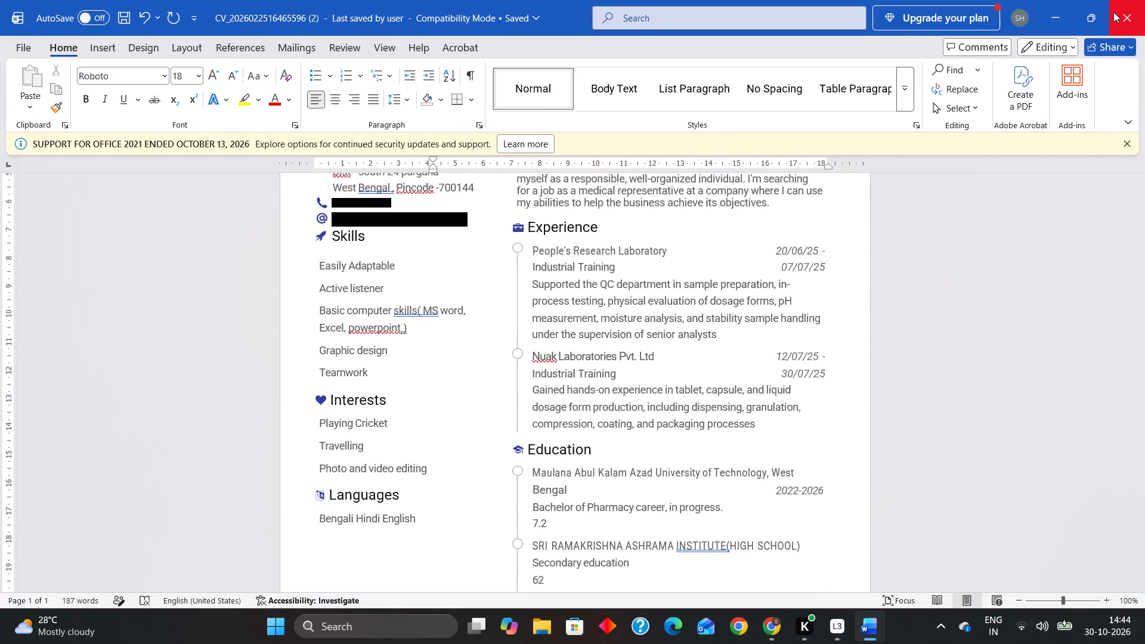
pyautogui.click(1113, 12)
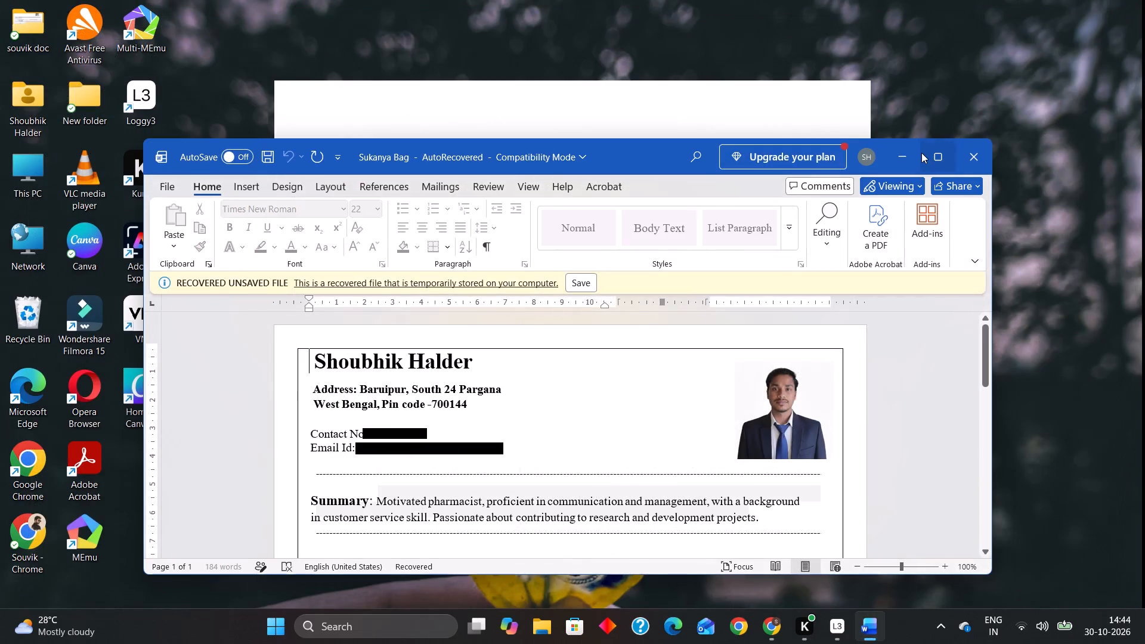
# Maximize the AutoRecovered résumé document and save the recovered file.
pyautogui.click(921, 154)
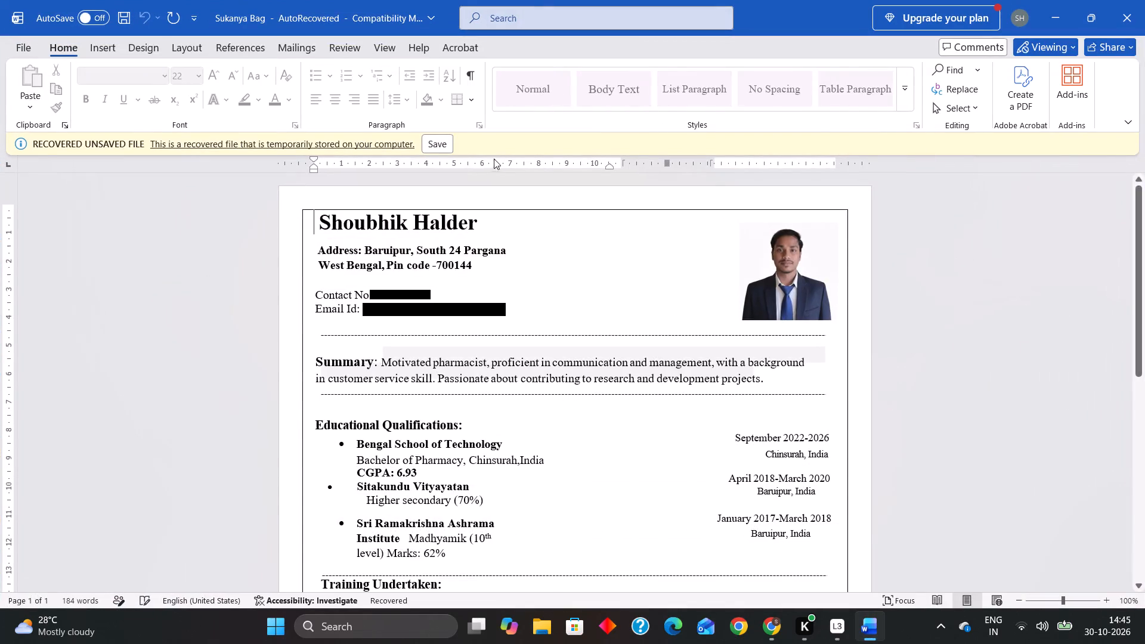
pyautogui.click(442, 149)
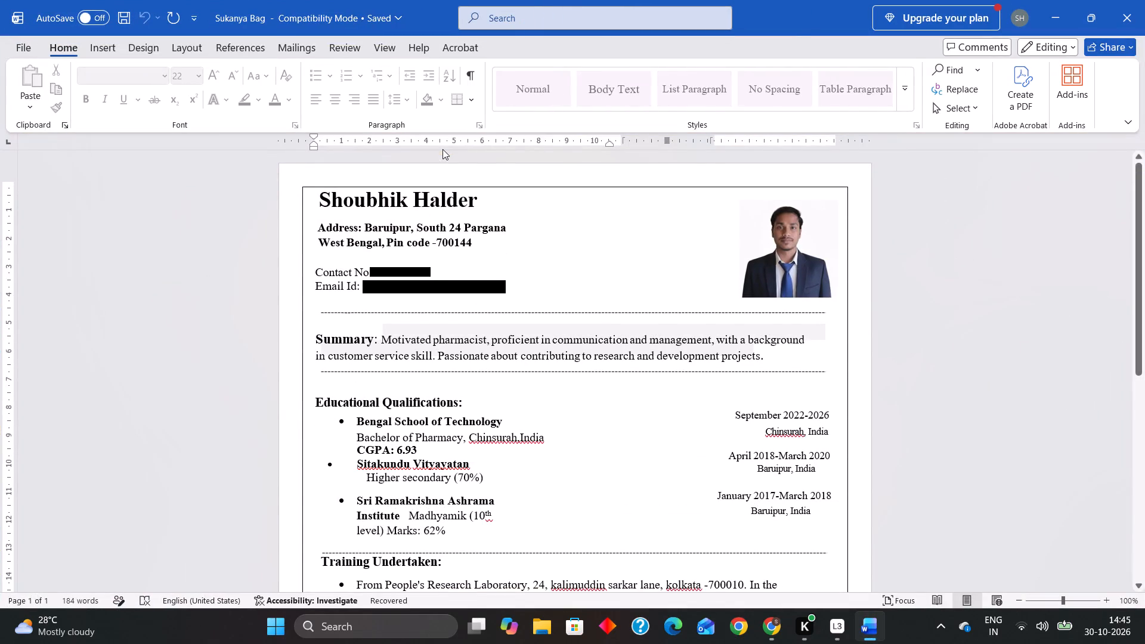
# Look through the recovered résumé from the contact details down to the field of interest section.
pyautogui.click(478, 277)
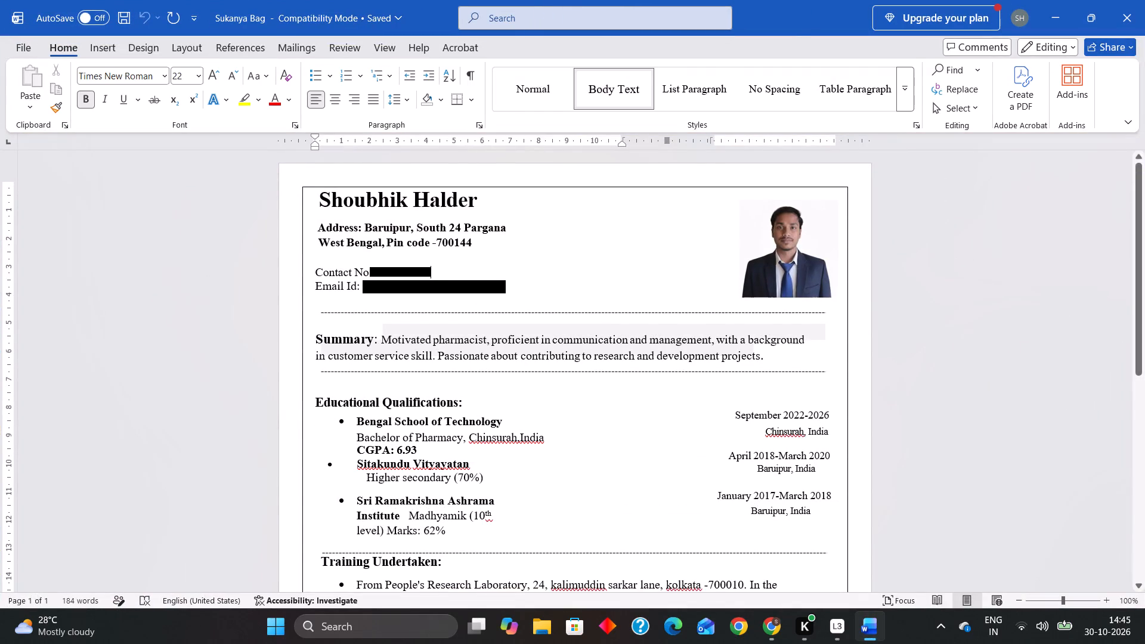
pyautogui.click(478, 289)
pyautogui.scroll(-7, 560, 274)
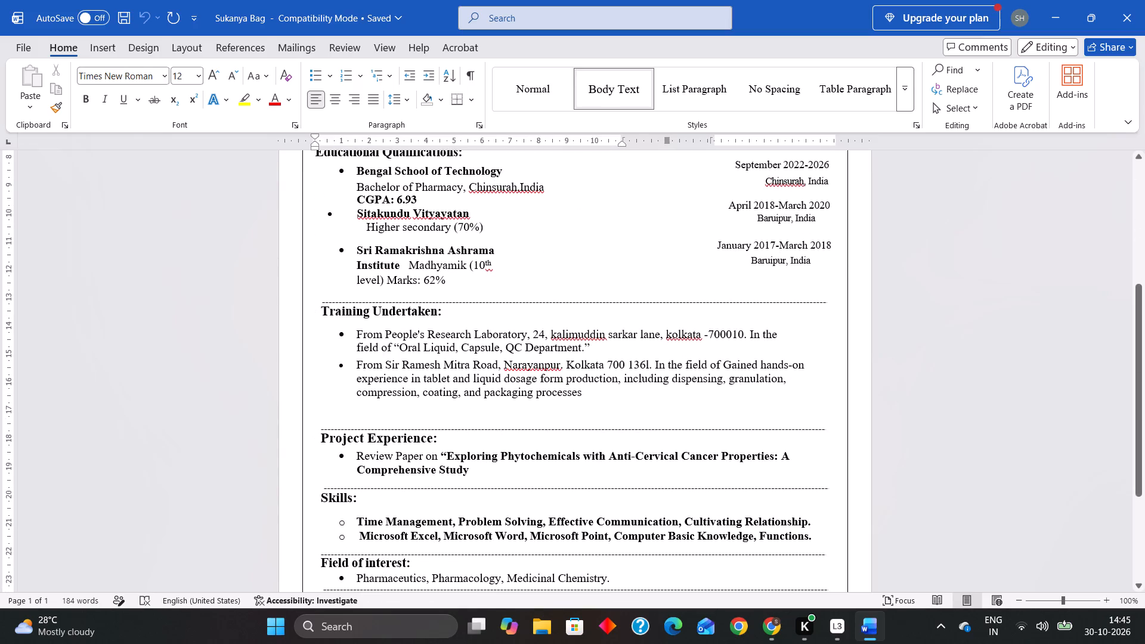
# Switch to Chrome and open a browsing window with the profile labelled Souvik.
pyautogui.click(741, 623)
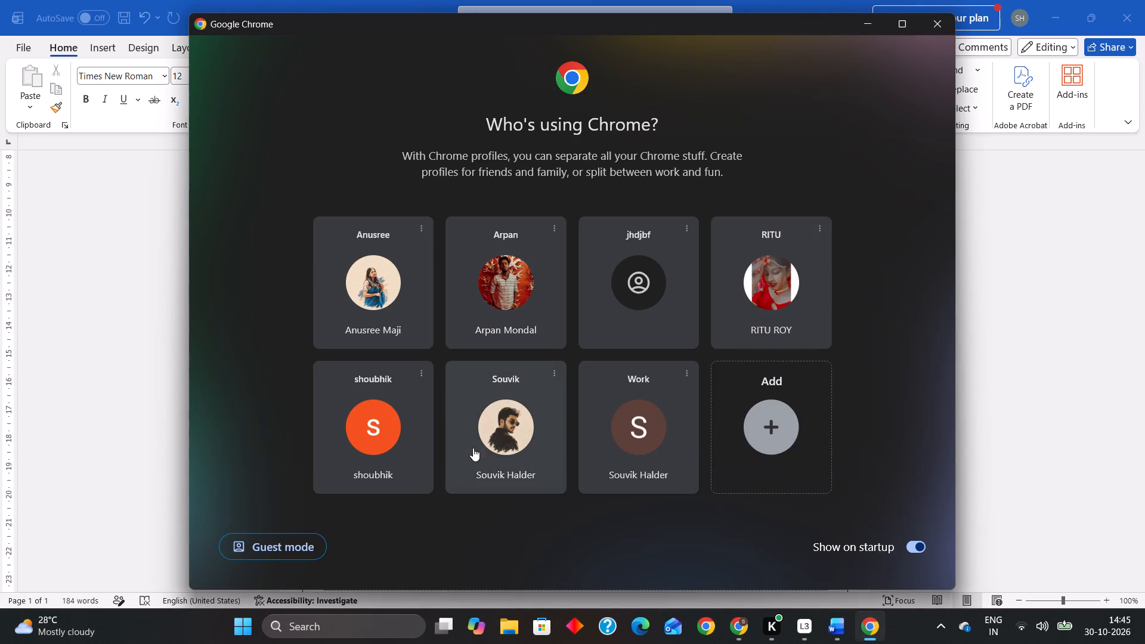
pyautogui.click(509, 447)
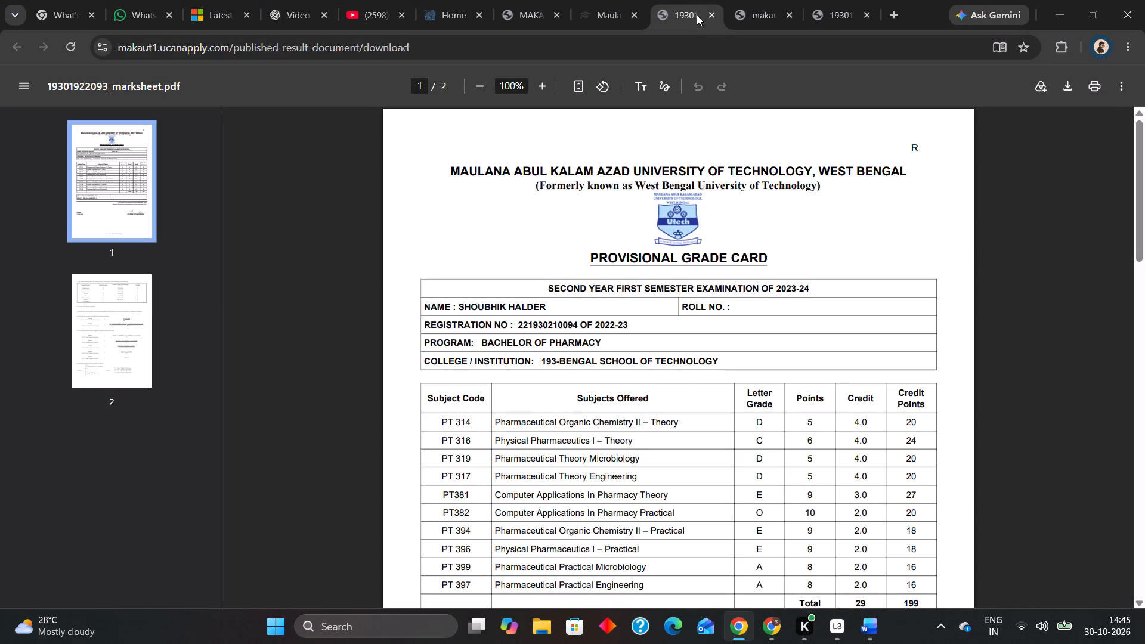
# Close the marksheet PDF tabs, the MAKAUT and Maulana university tabs, and the Sarathi Parivahan Home tab.
pyautogui.click(714, 16)
pyautogui.click(714, 16)
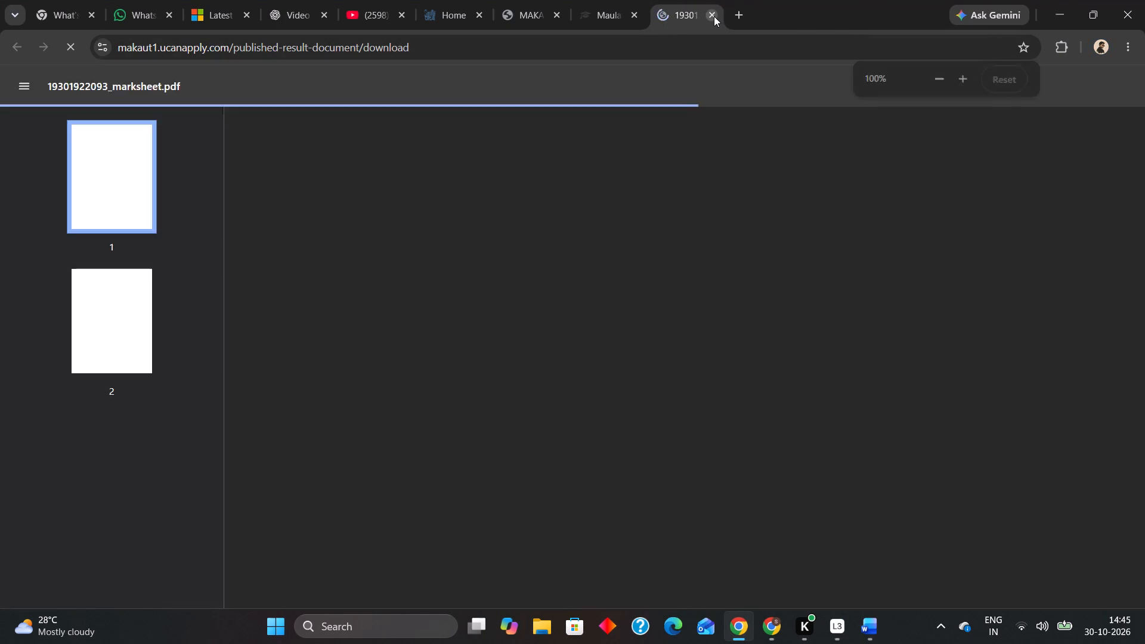
pyautogui.click(714, 16)
pyautogui.click(707, 16)
pyautogui.click(707, 16)
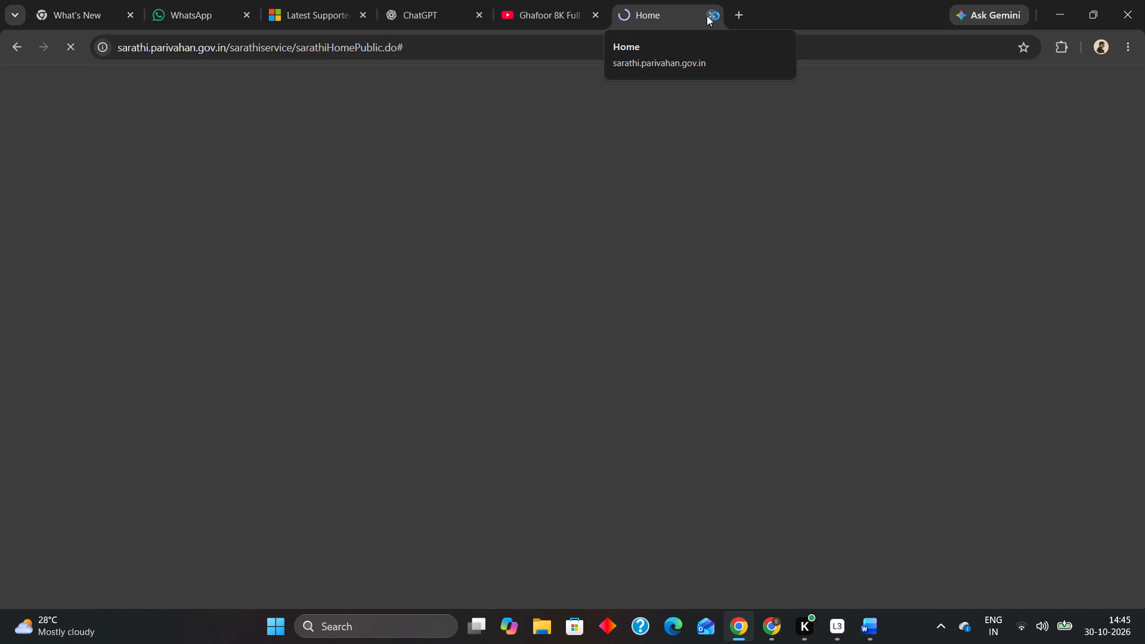
pyautogui.click(707, 16)
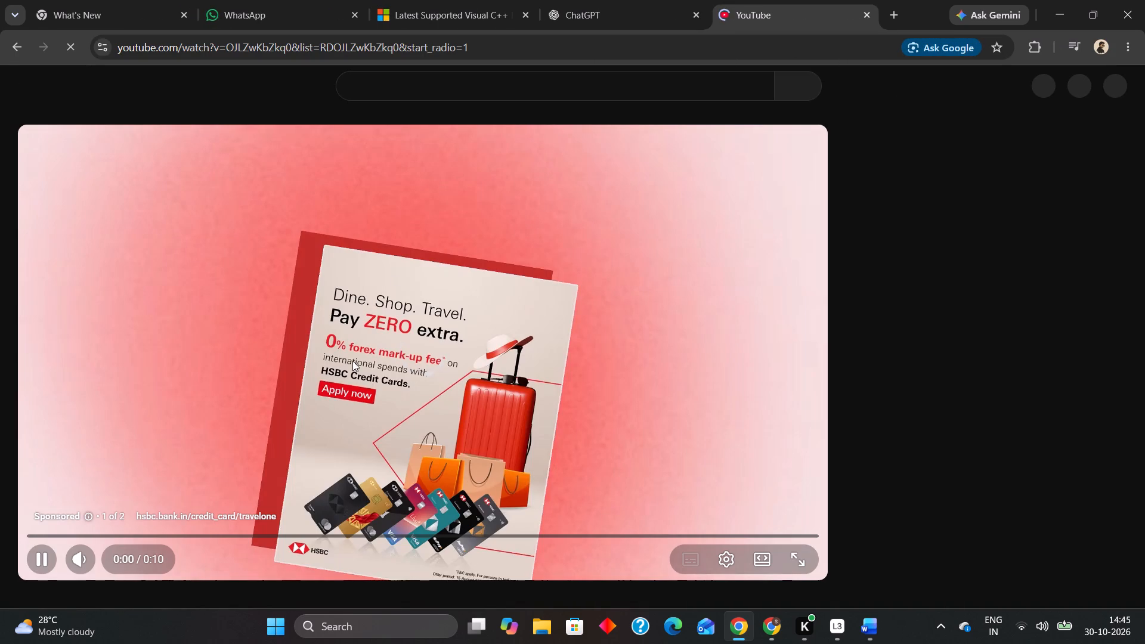
# Pause the advertisement playing in the YouTube player for the Ghafoor song video.
pyautogui.click(451, 340)
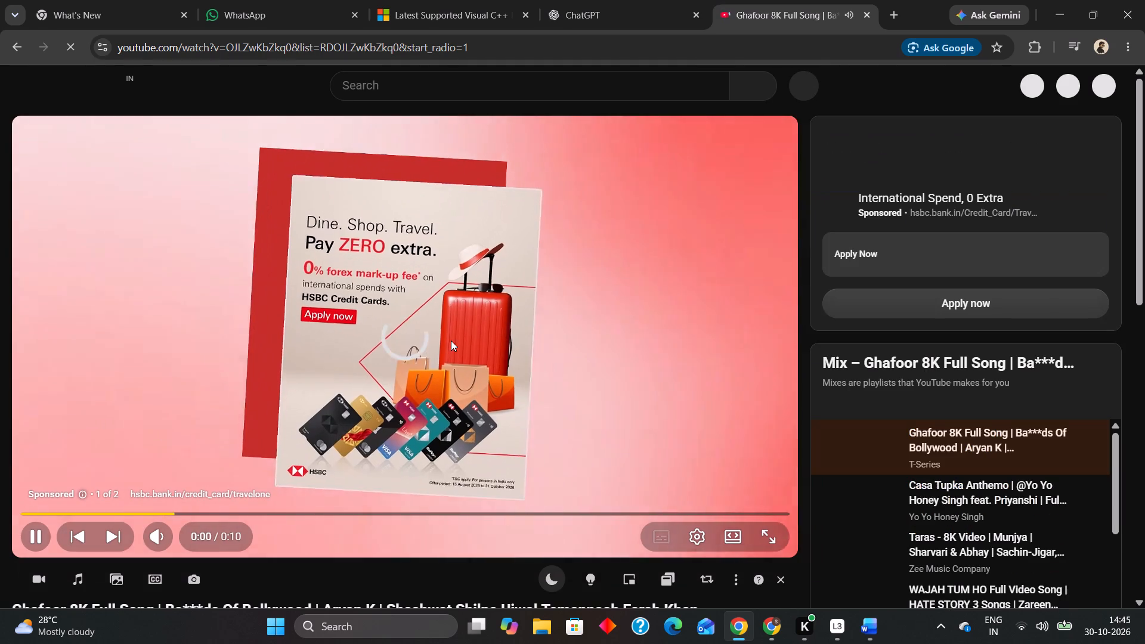
pyautogui.click(361, 339)
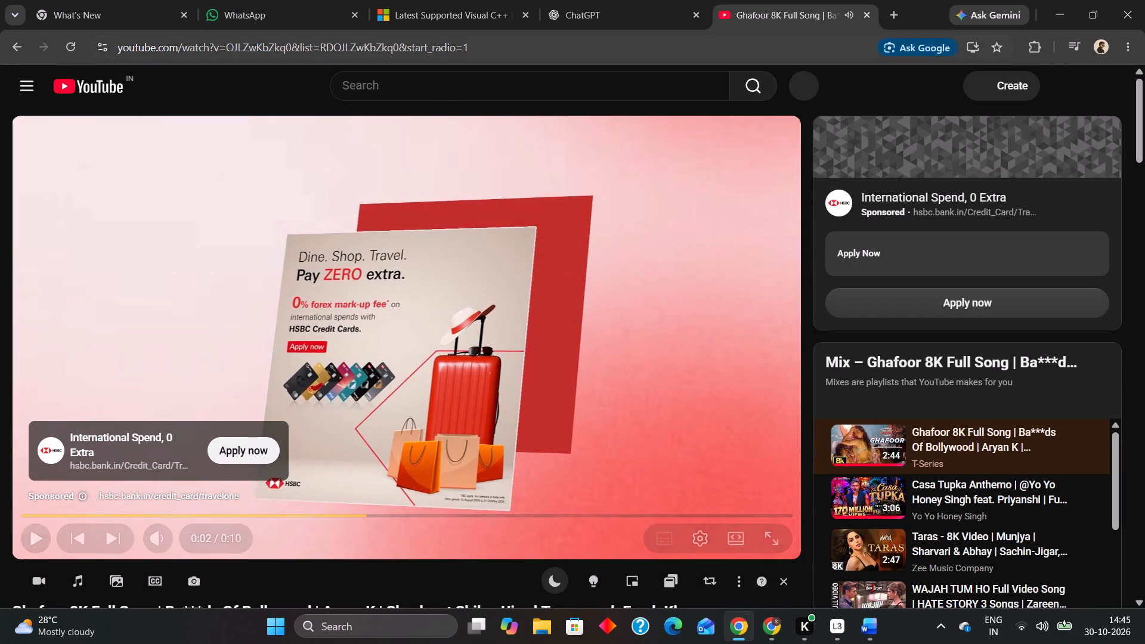
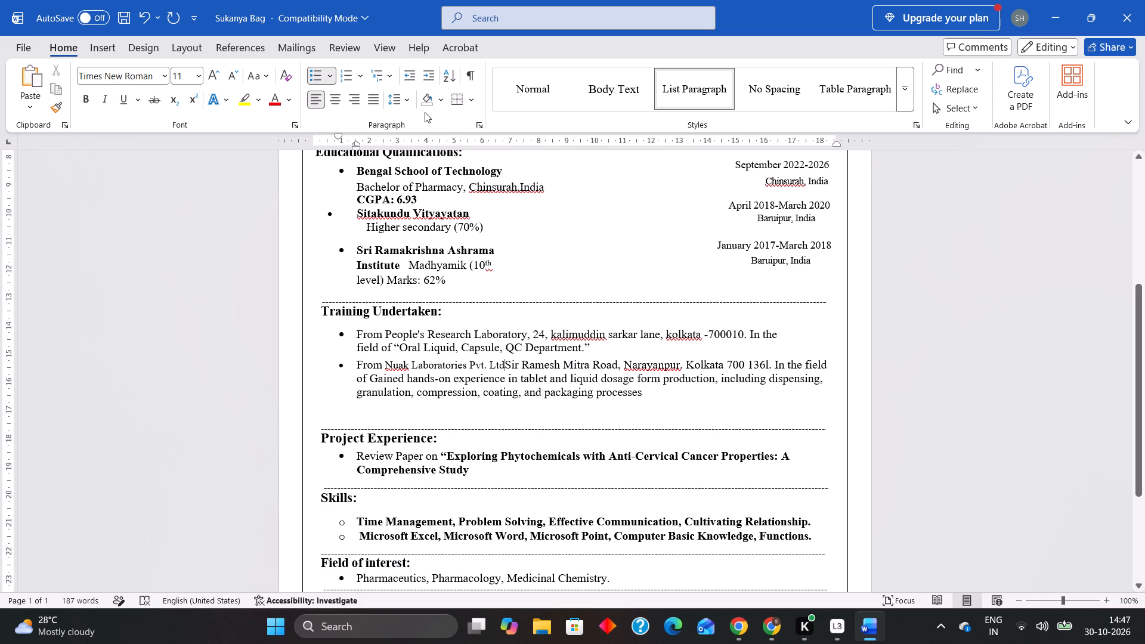
# Insert a space between "Ltd" and "Sir Ramesh Mitra Road" in the second Training Undertaken bullet.
pyautogui.press('space')
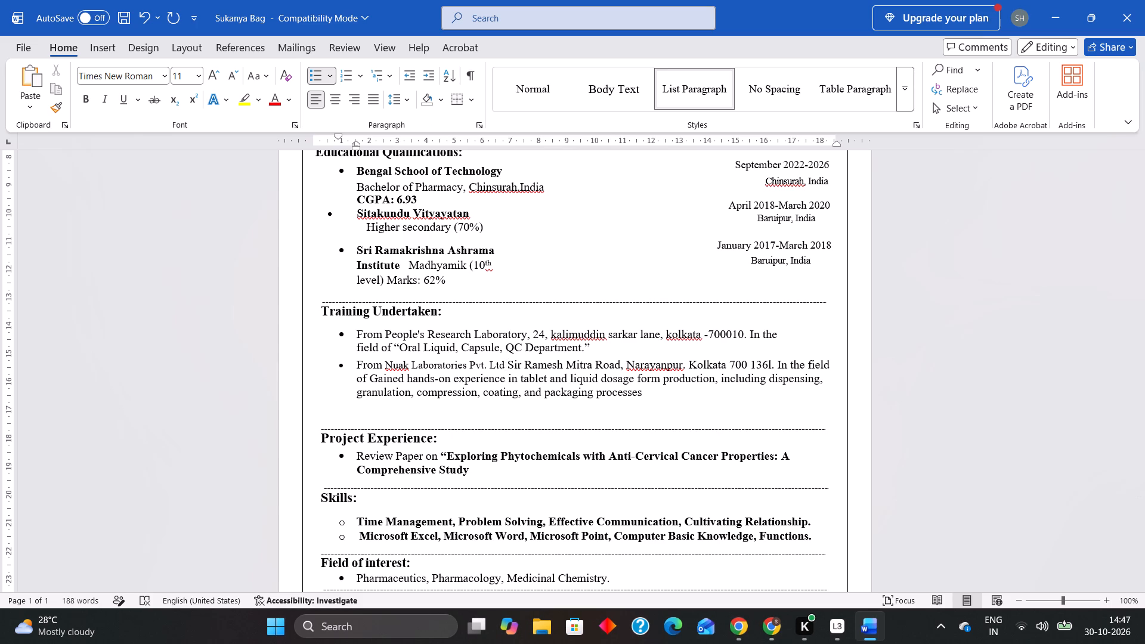
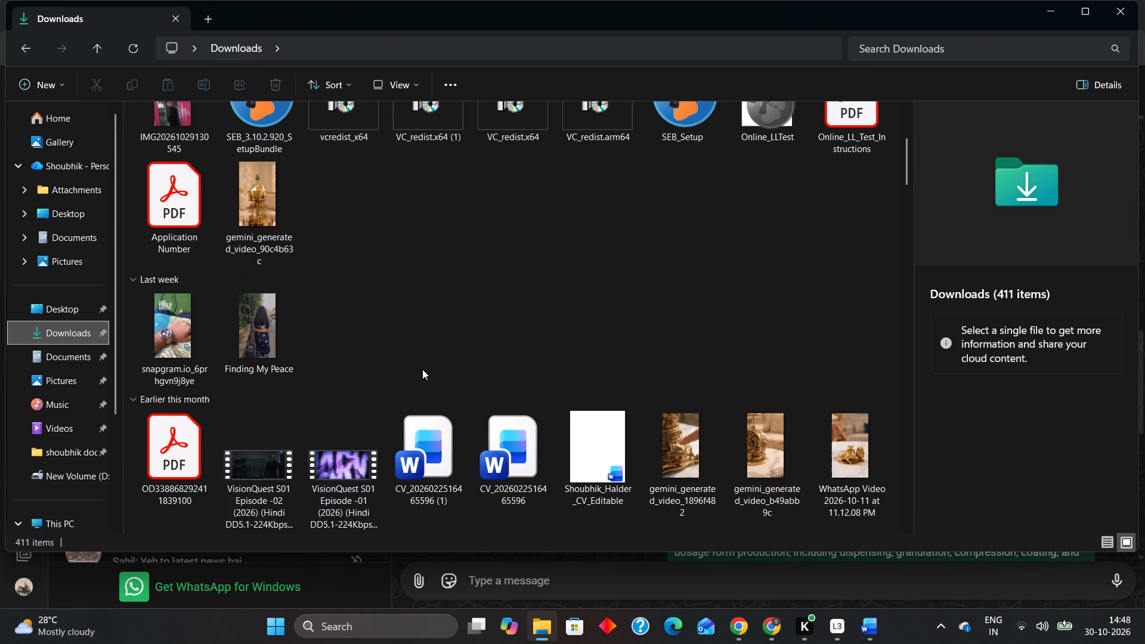
# Search the Downloads folder for the older pharmacist CV in PDF format, next to the "s. cv" document, and open it.
pyautogui.scroll(-1, 422, 369)
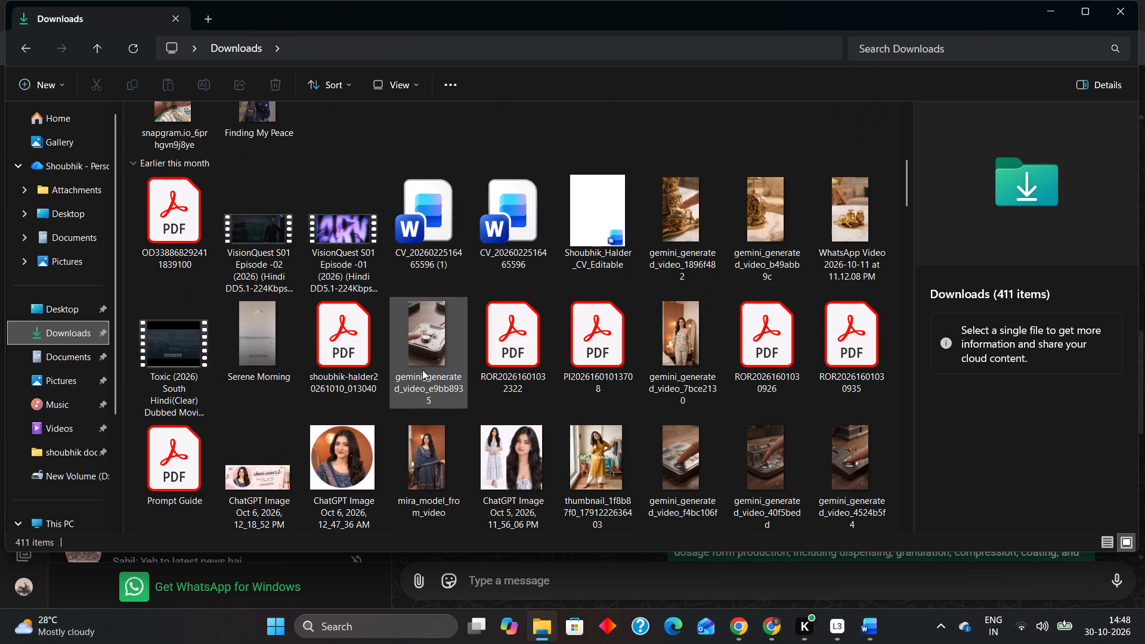
pyautogui.scroll(-1, 474, 362)
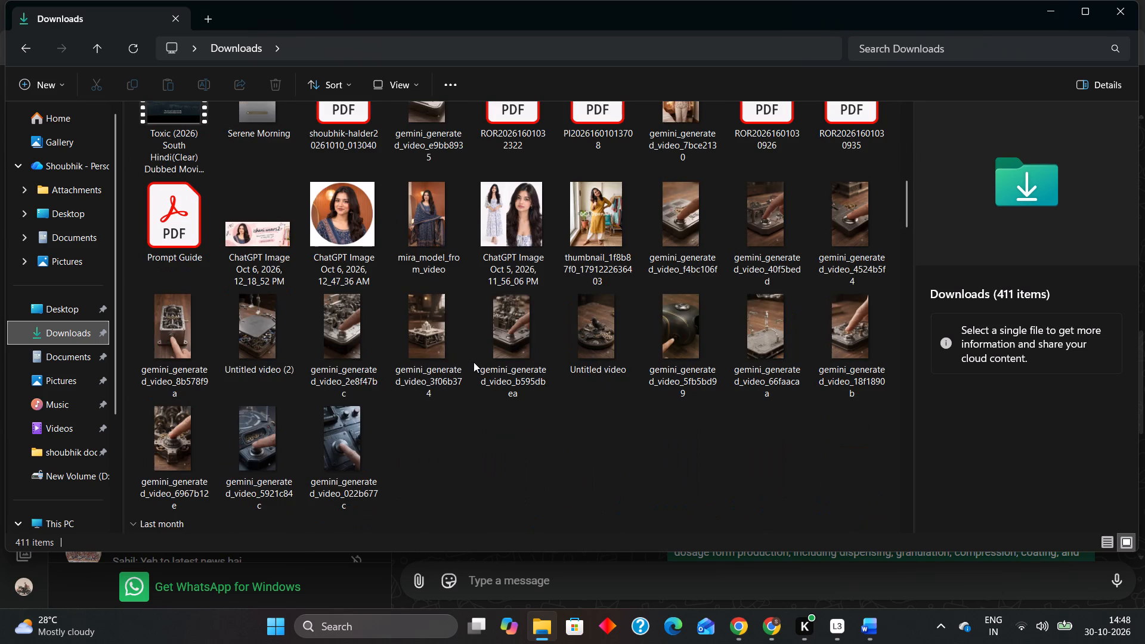
pyautogui.scroll(-1, 474, 362)
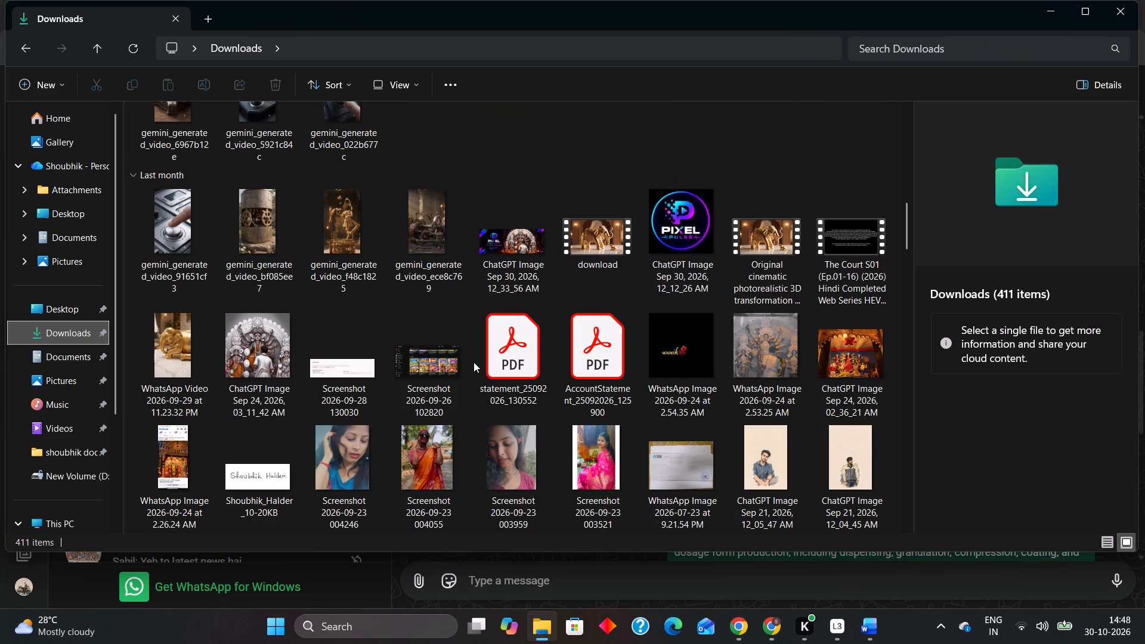
pyautogui.scroll(-2, 474, 362)
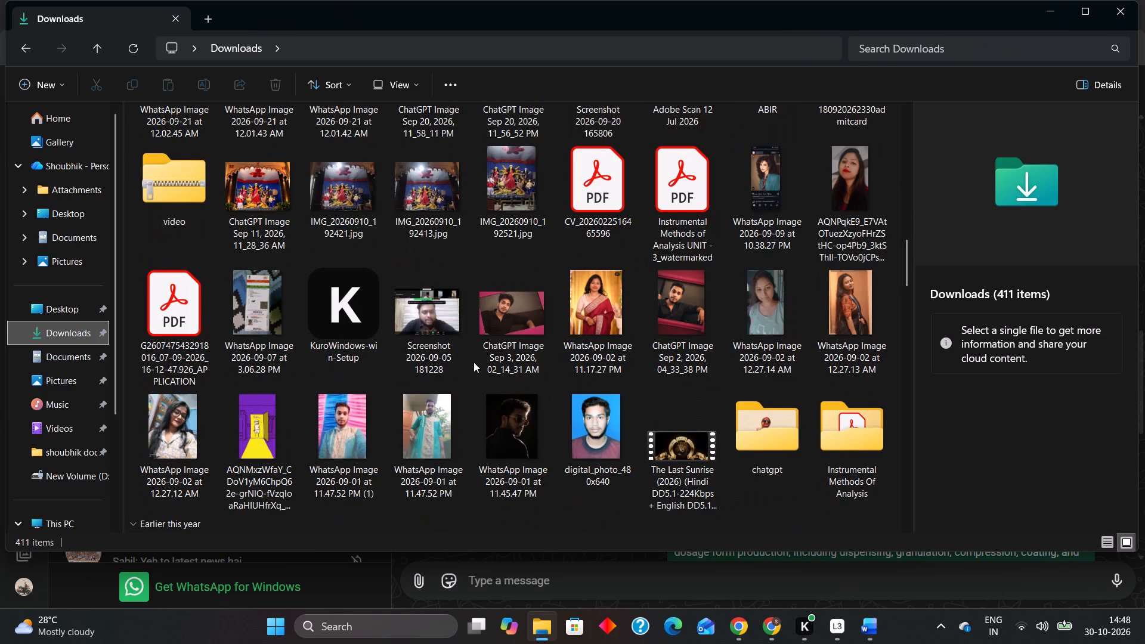
pyautogui.scroll(-2, 474, 362)
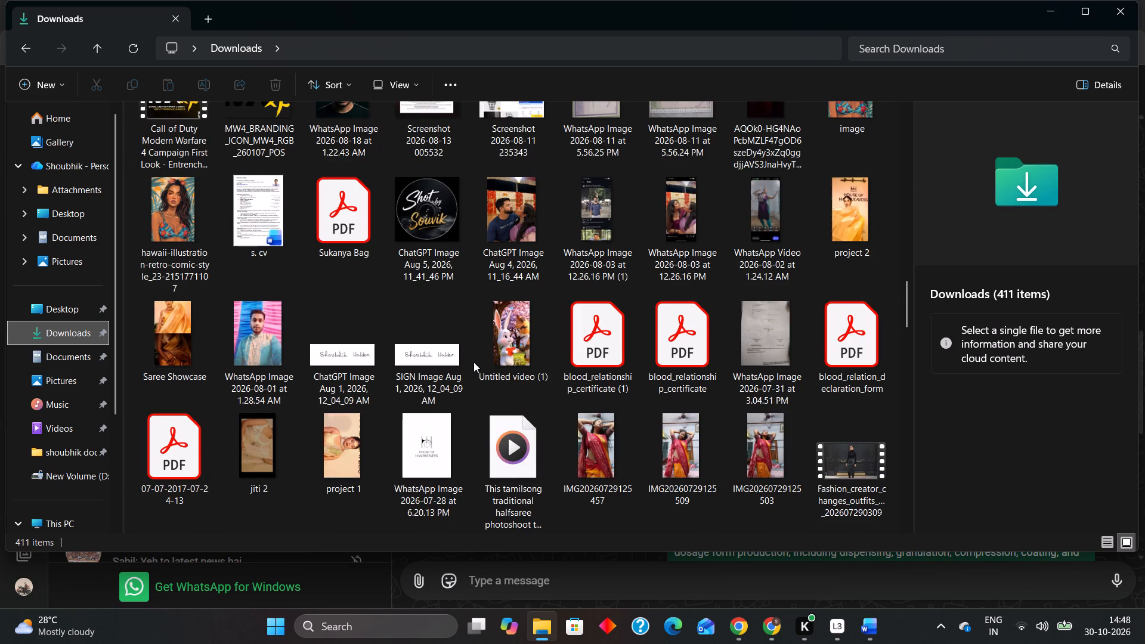
pyautogui.scroll(9, 472, 364)
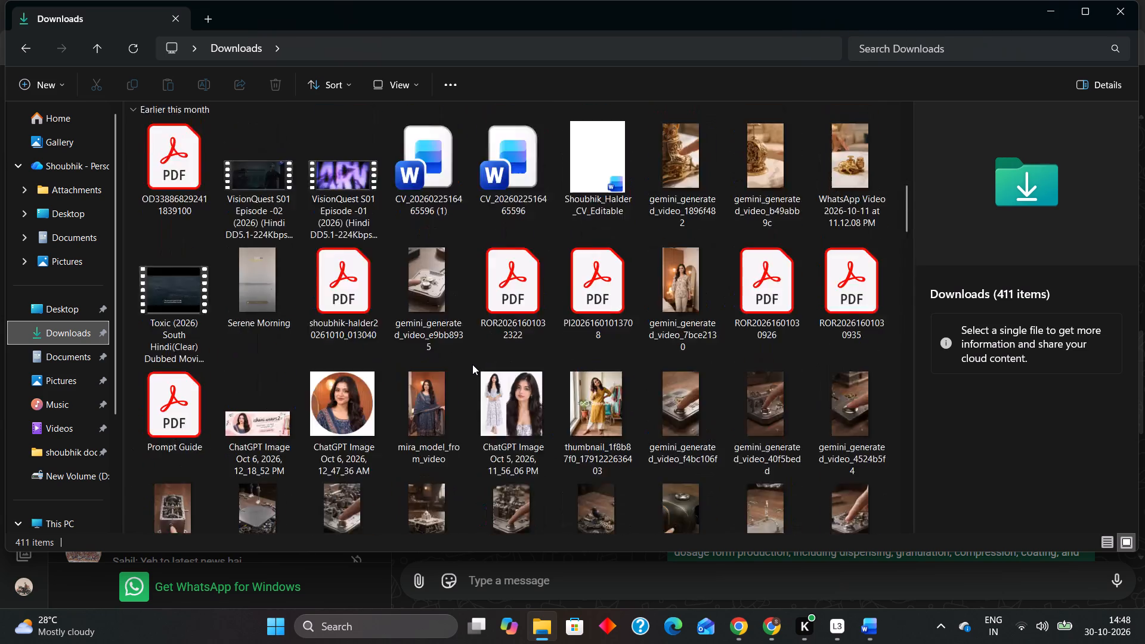
pyautogui.scroll(13, 472, 364)
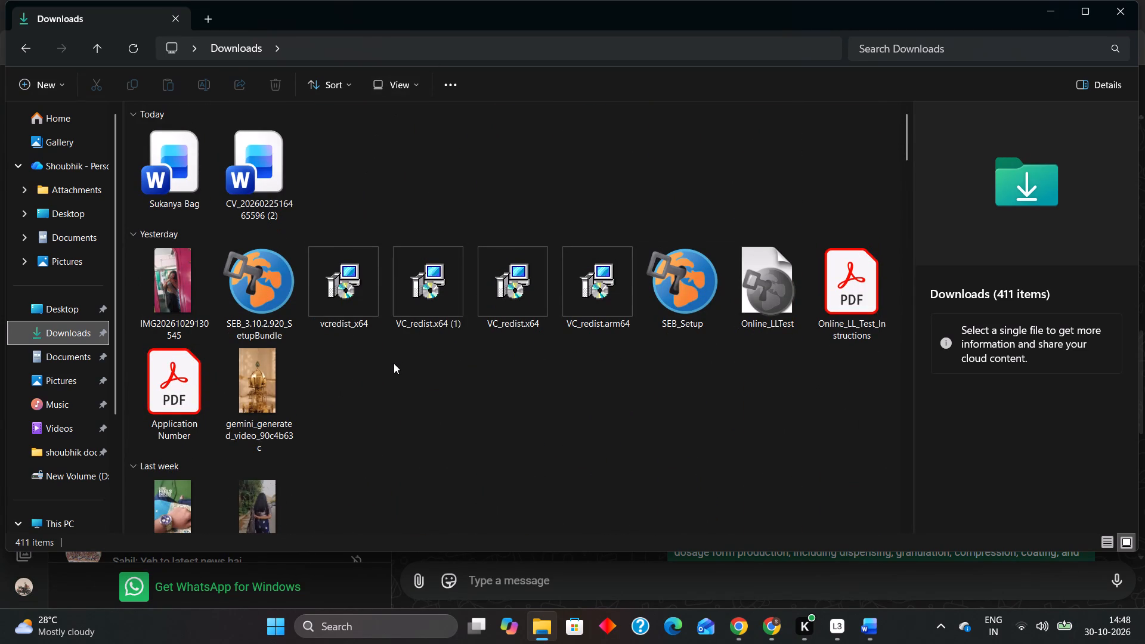
pyautogui.scroll(-1, 394, 363)
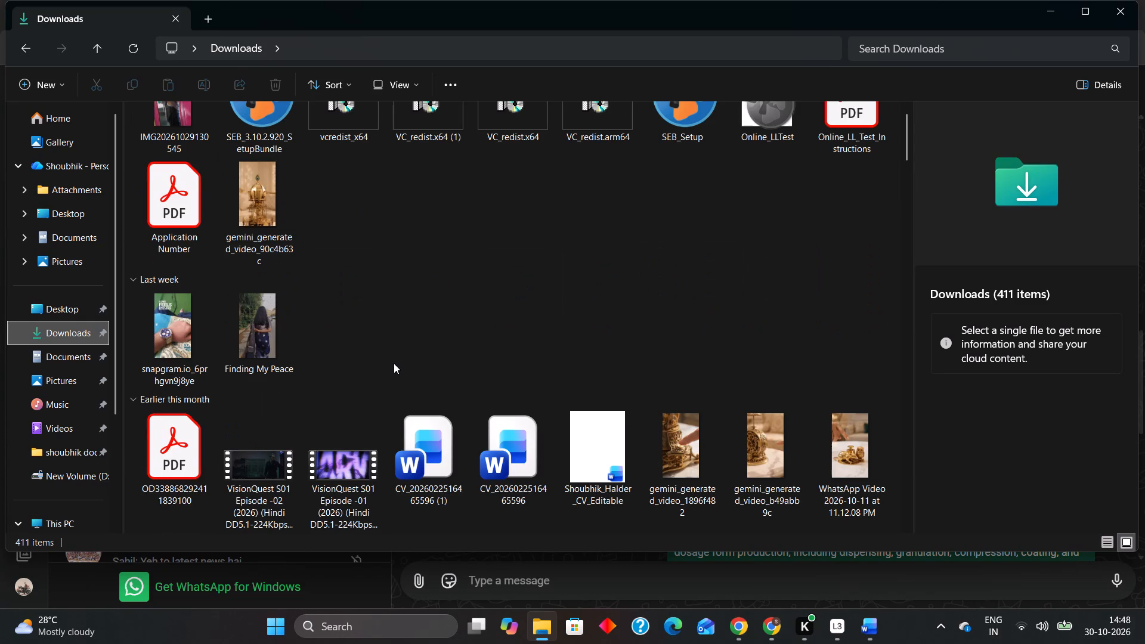
pyautogui.scroll(-1, 394, 363)
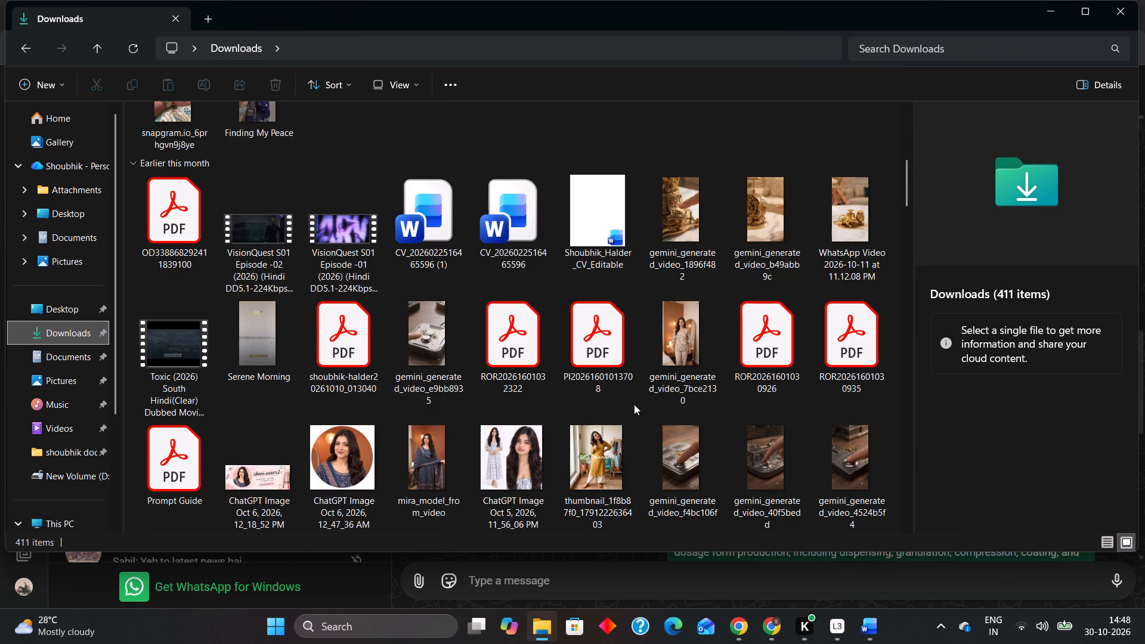
pyautogui.scroll(-1, 540, 444)
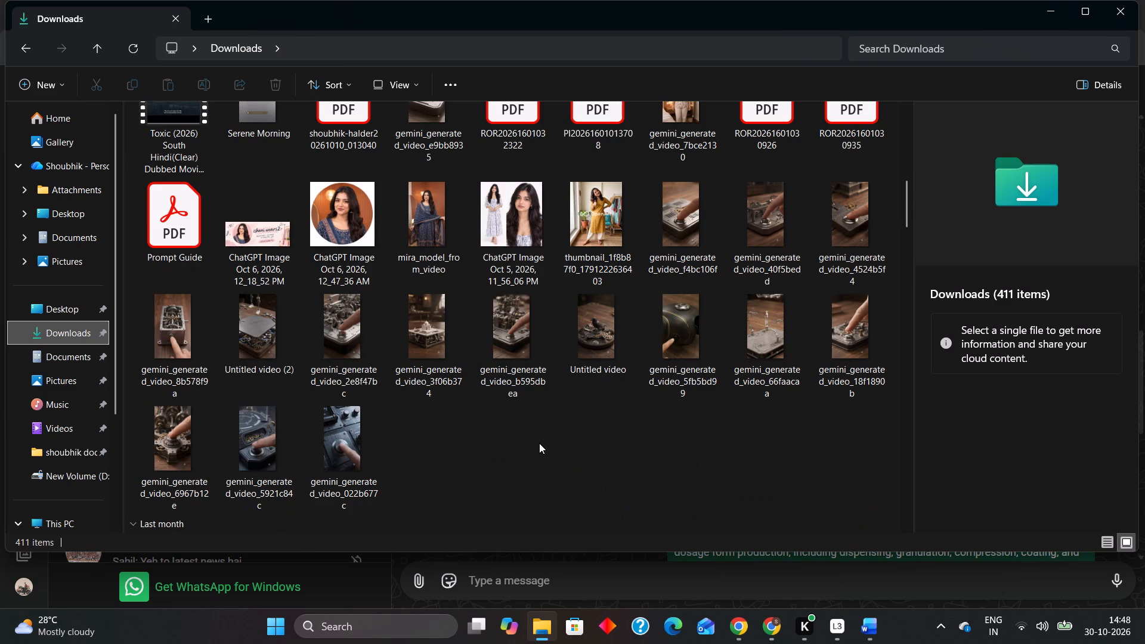
pyautogui.scroll(-1, 539, 443)
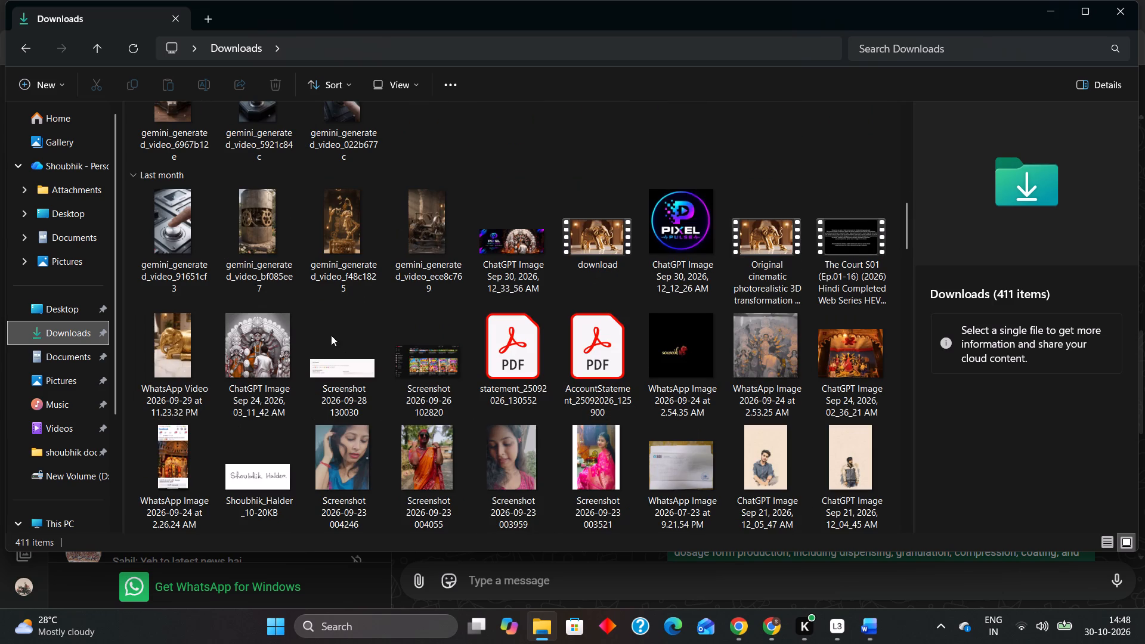
pyautogui.scroll(-1, 639, 355)
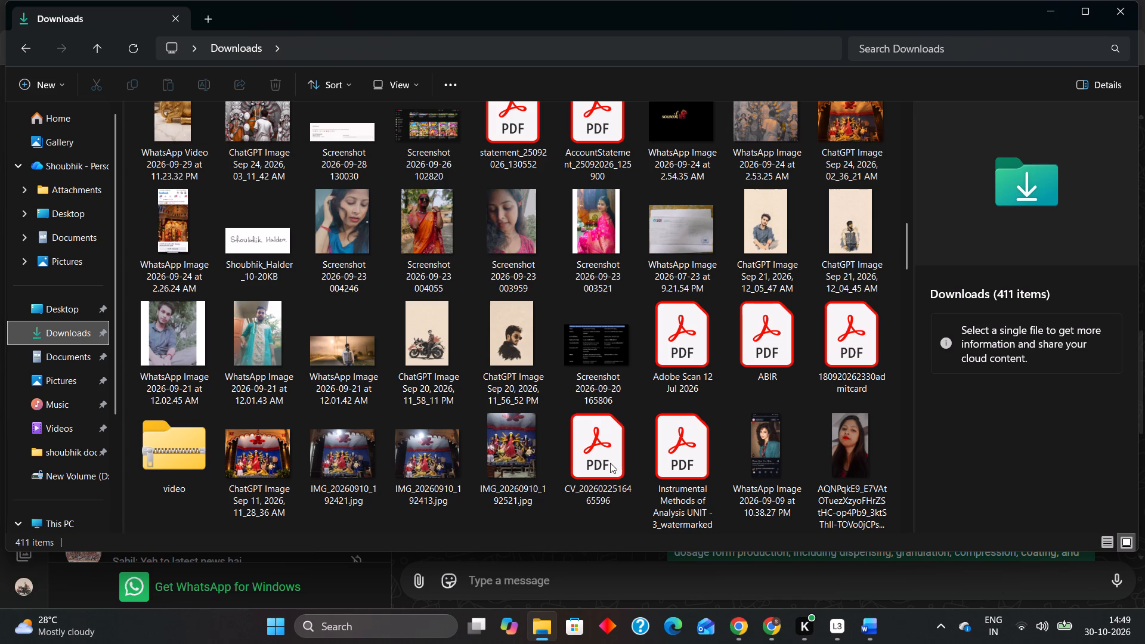
pyautogui.scroll(-1, 620, 434)
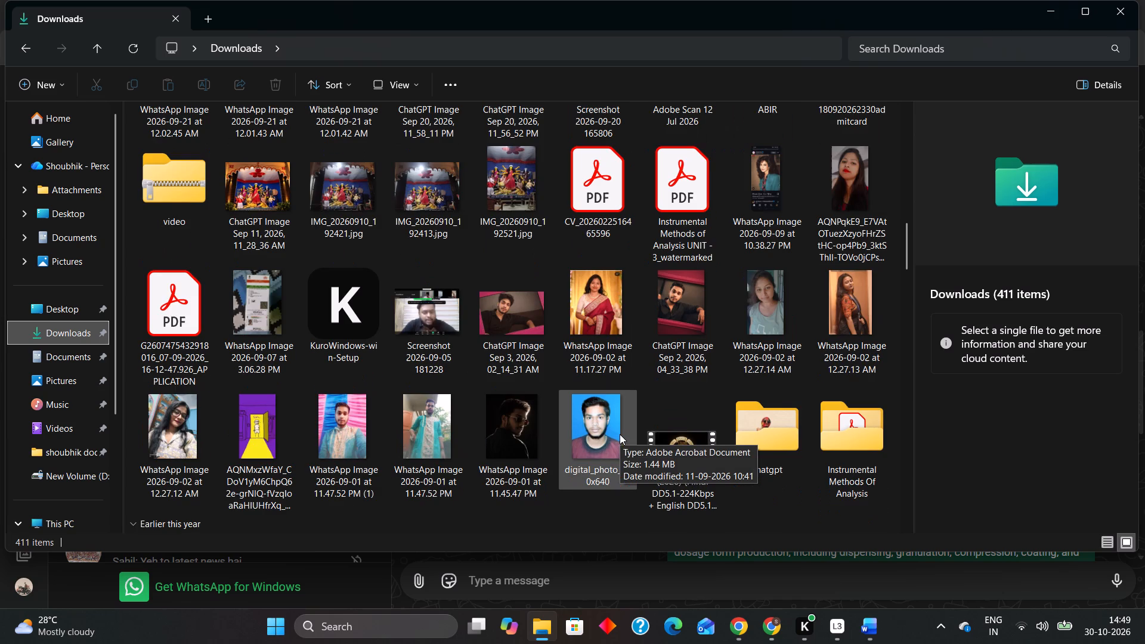
pyautogui.scroll(-1, 745, 448)
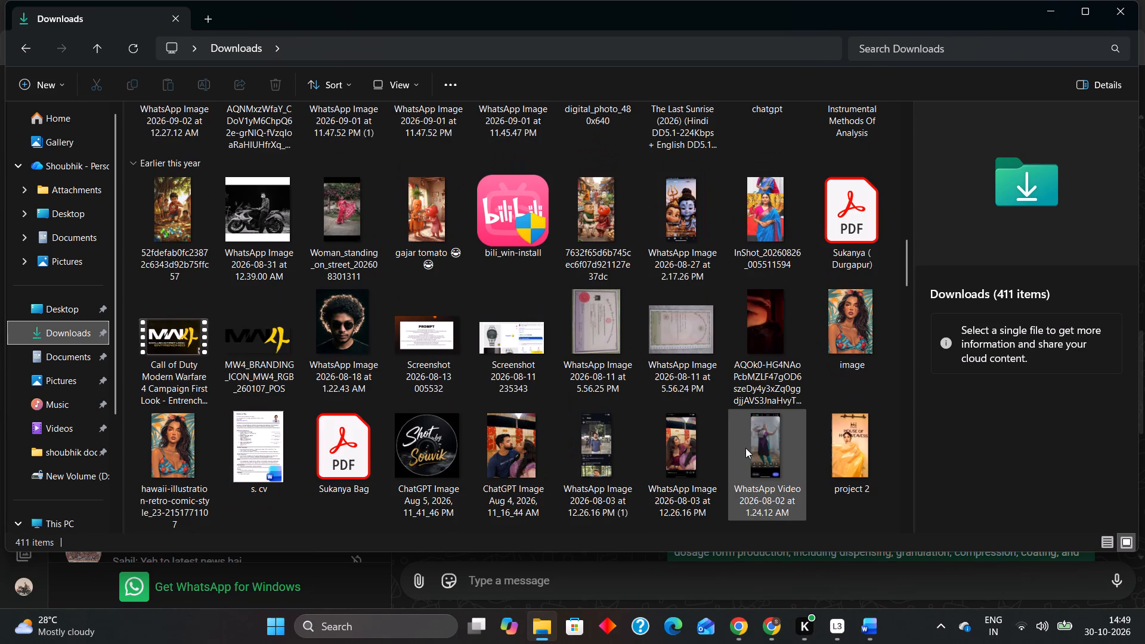
pyautogui.doubleClick(345, 453)
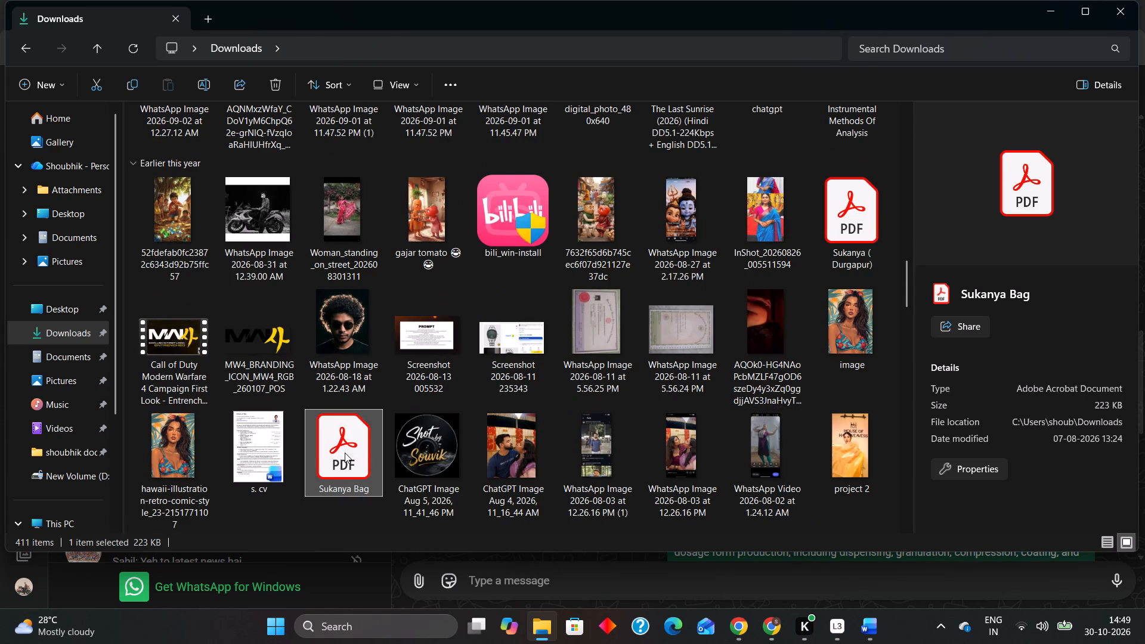
# Examine the education, training and project sections of the PDF CV, and close it.
pyautogui.scroll(-4, 711, 441)
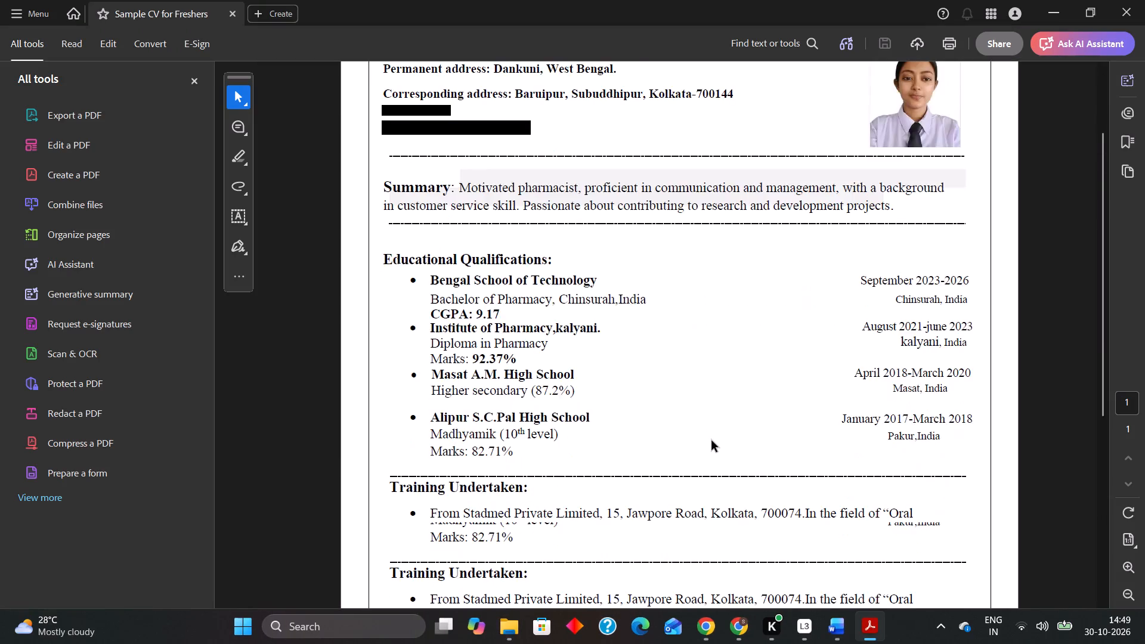
pyautogui.scroll(-4, 712, 441)
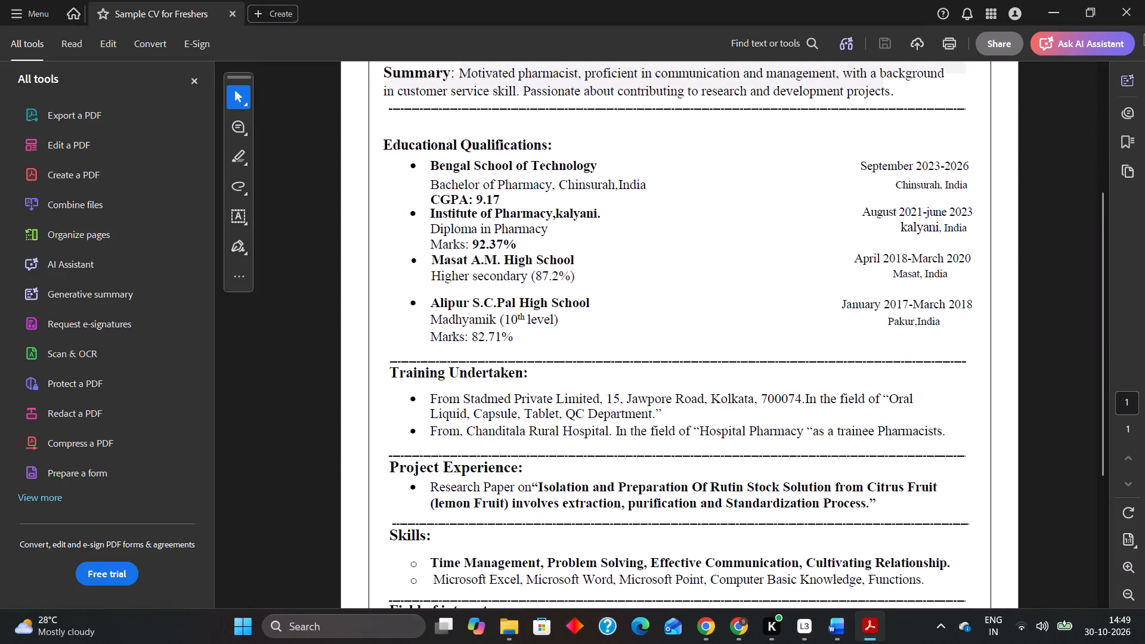
pyautogui.click(1118, 17)
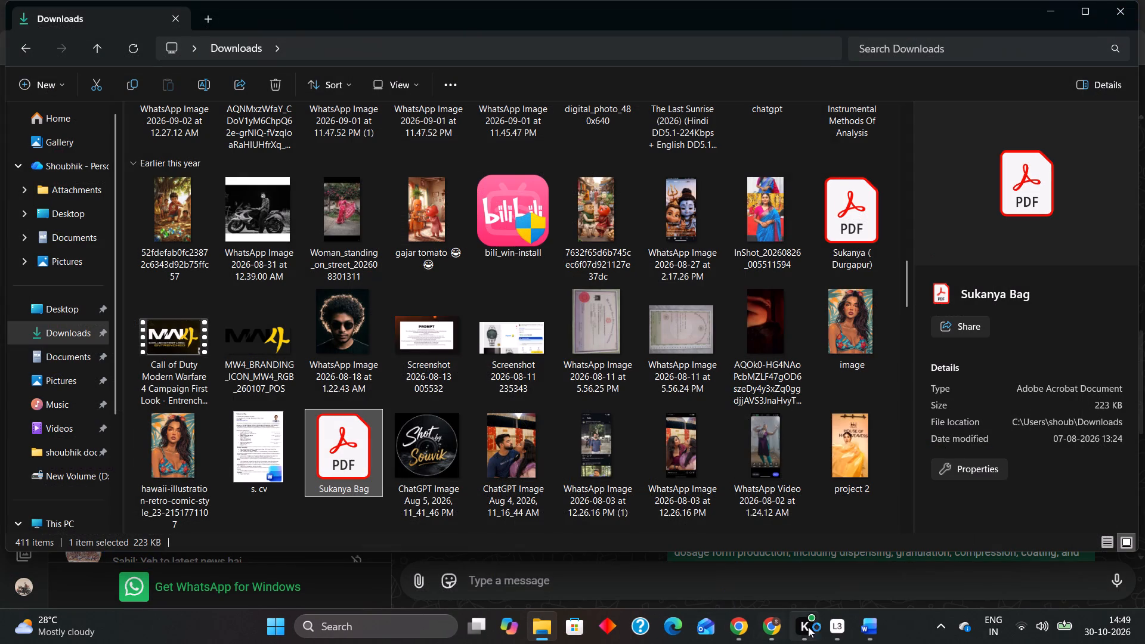
# Switch to the résumé in Word and apply the suggested correction "Ltd, Sir" in the second Training Undertaken bullet.
pyautogui.click(866, 643)
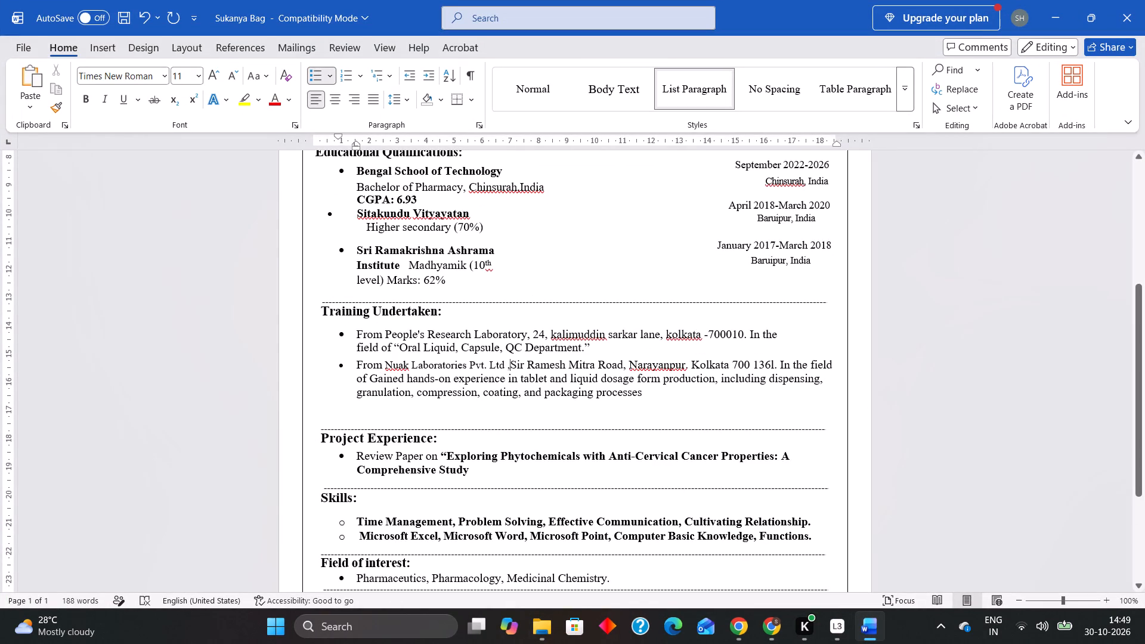
pyautogui.scroll(-2, 641, 424)
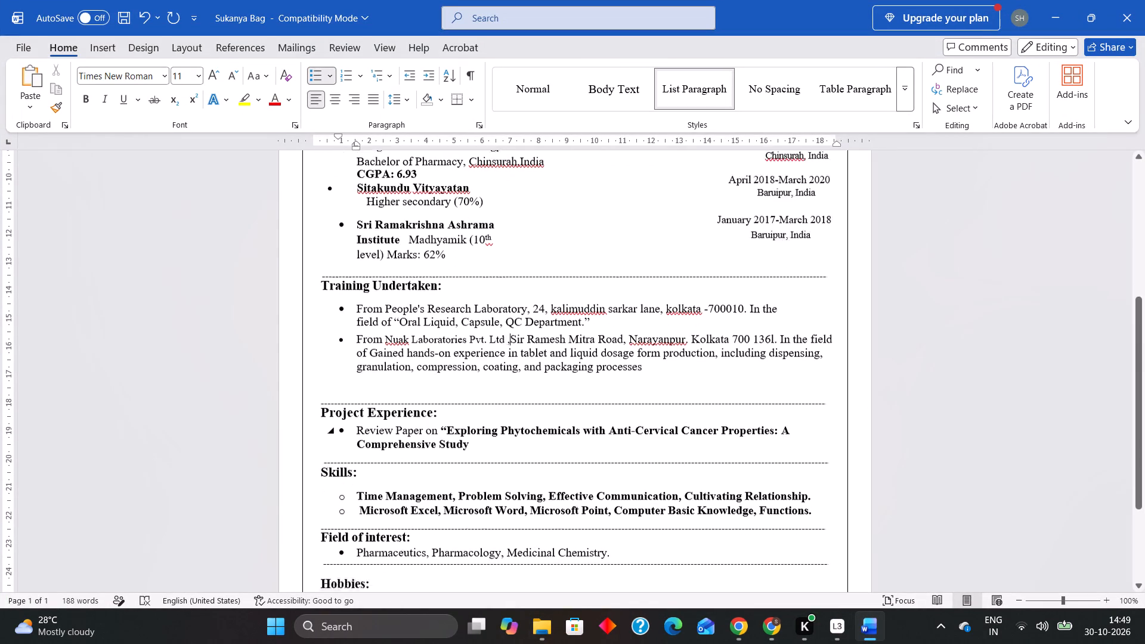
pyautogui.scroll(-6, 640, 424)
pyautogui.scroll(16, 639, 426)
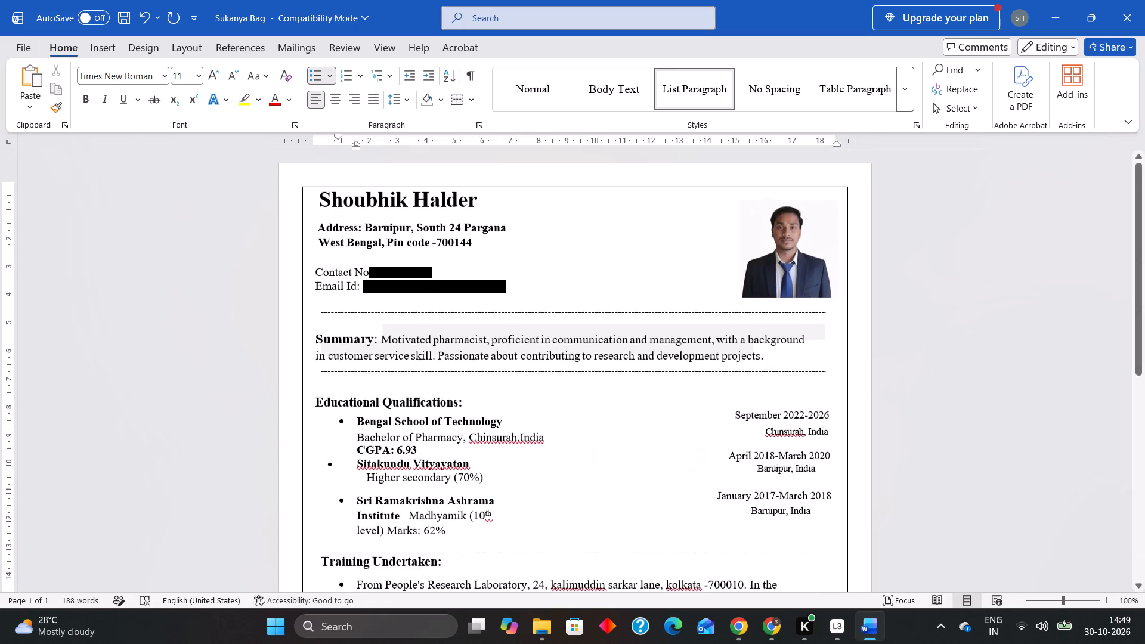
pyautogui.scroll(-7, 639, 426)
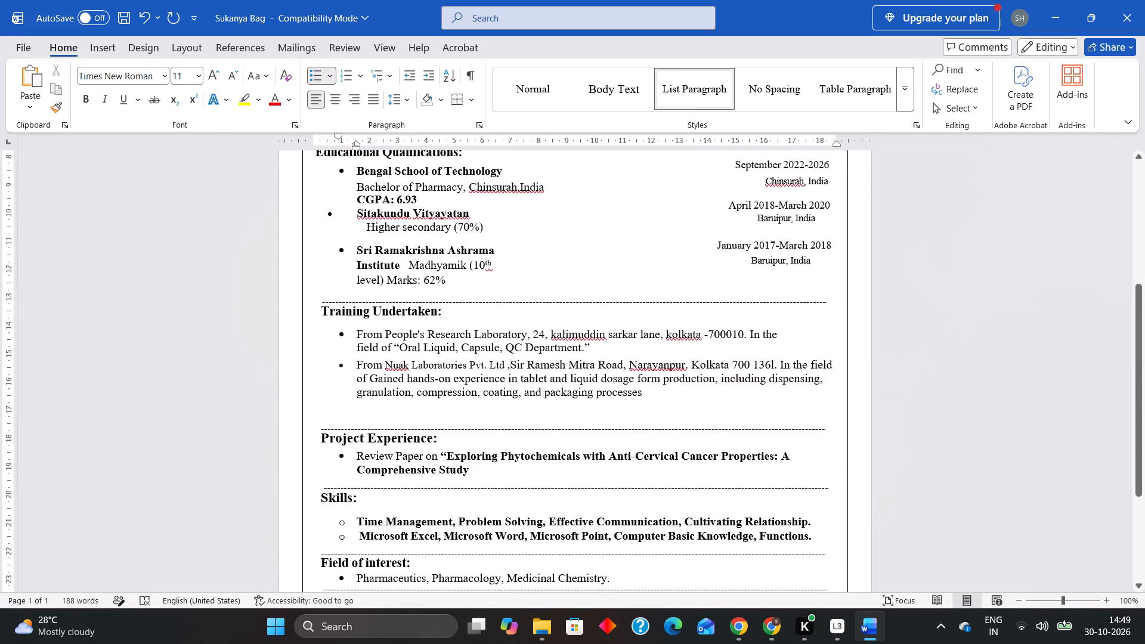
pyautogui.click(593, 367)
pyautogui.click(463, 363)
pyautogui.click(511, 367)
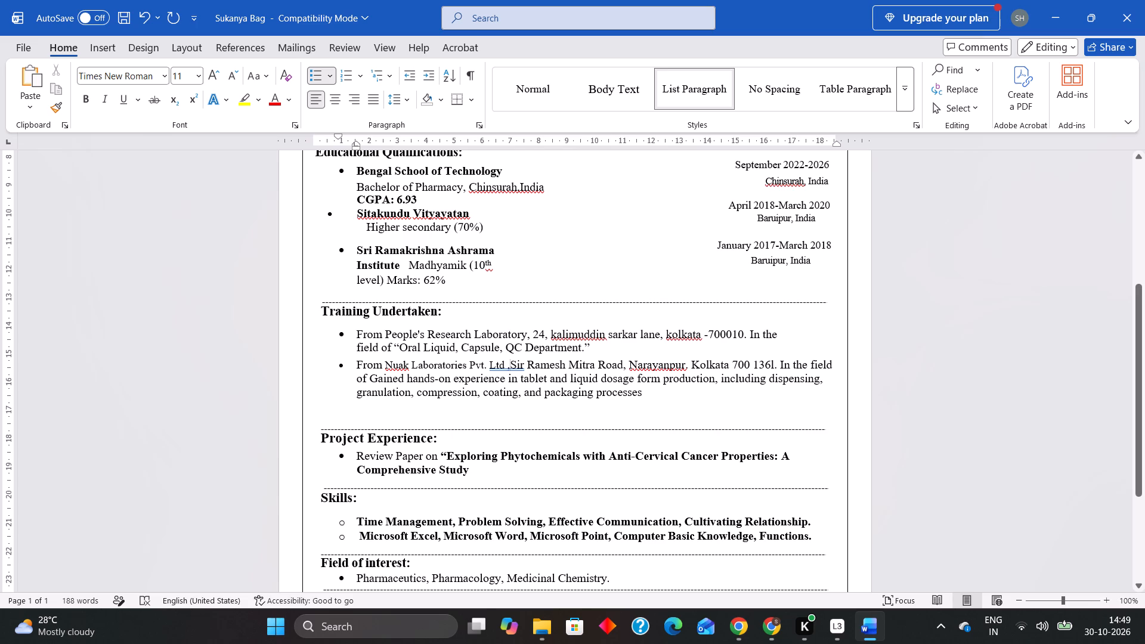
pyautogui.rightClick(511, 367)
pyautogui.click(496, 98)
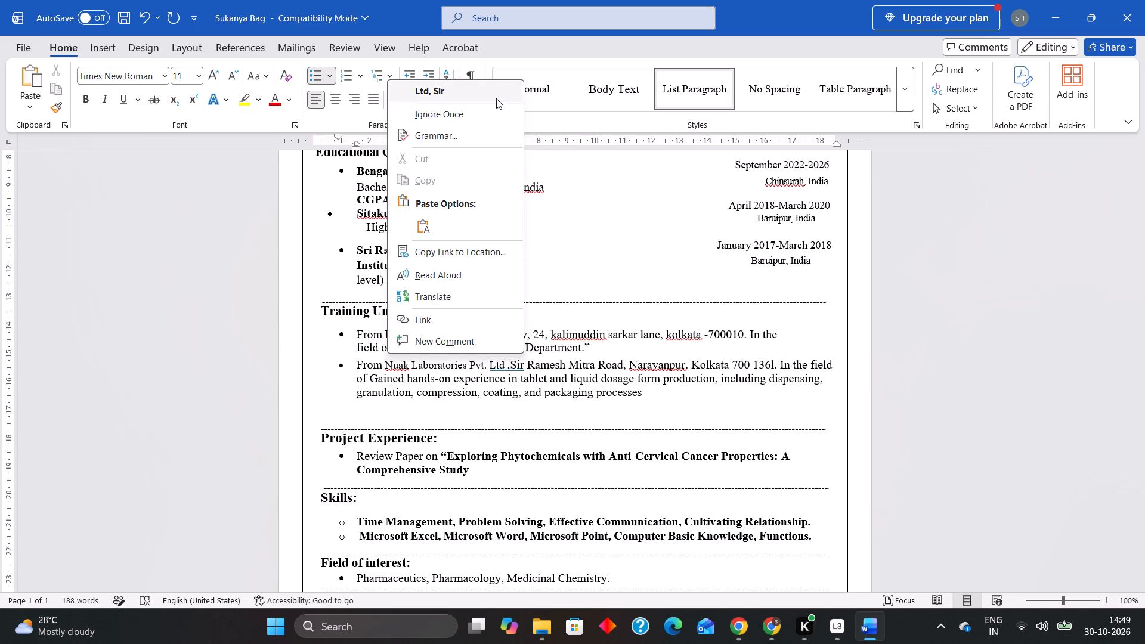
# Set the font size of "Nuak Laboratories Pvt. Ltd" in the second Training Undertaken bullet to 12.
pyautogui.click(455, 367)
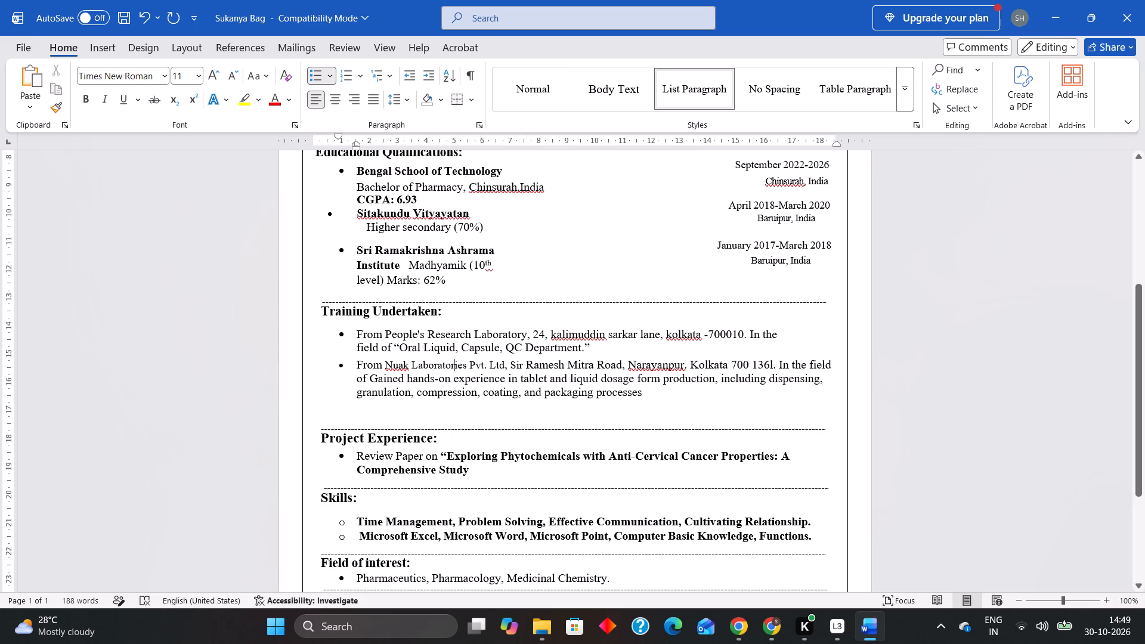
pyautogui.click(563, 365)
pyautogui.moveTo(504, 365); pyautogui.dragTo(475, 365)
pyautogui.click(459, 365)
pyautogui.click(366, 366)
pyautogui.moveTo(385, 364); pyautogui.dragTo(486, 371)
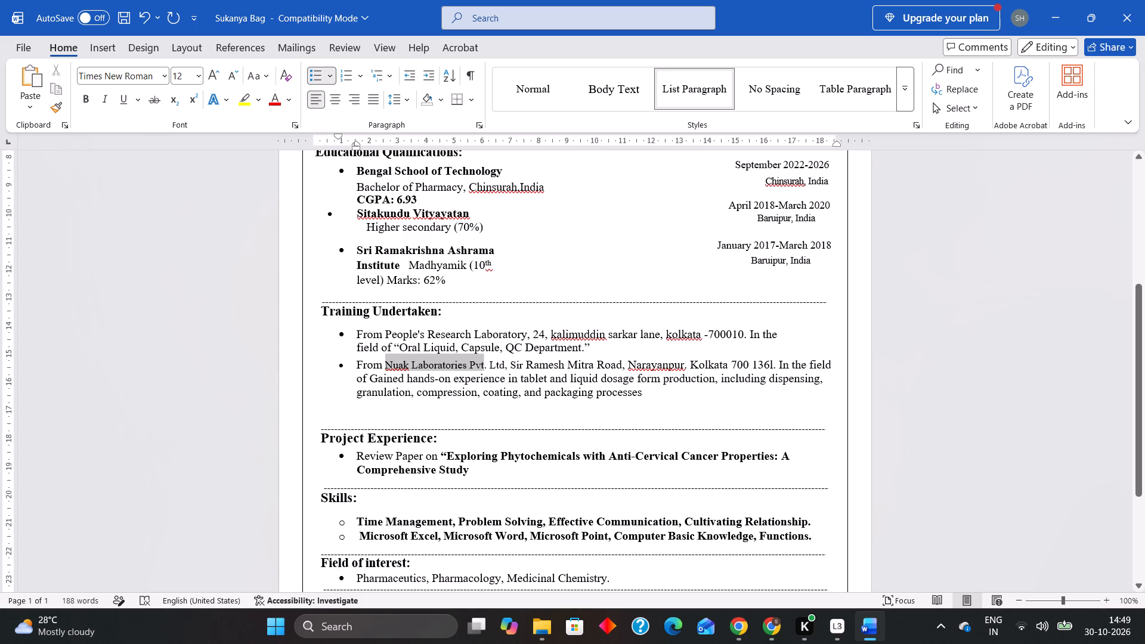
pyautogui.moveTo(486, 371); pyautogui.dragTo(501, 370)
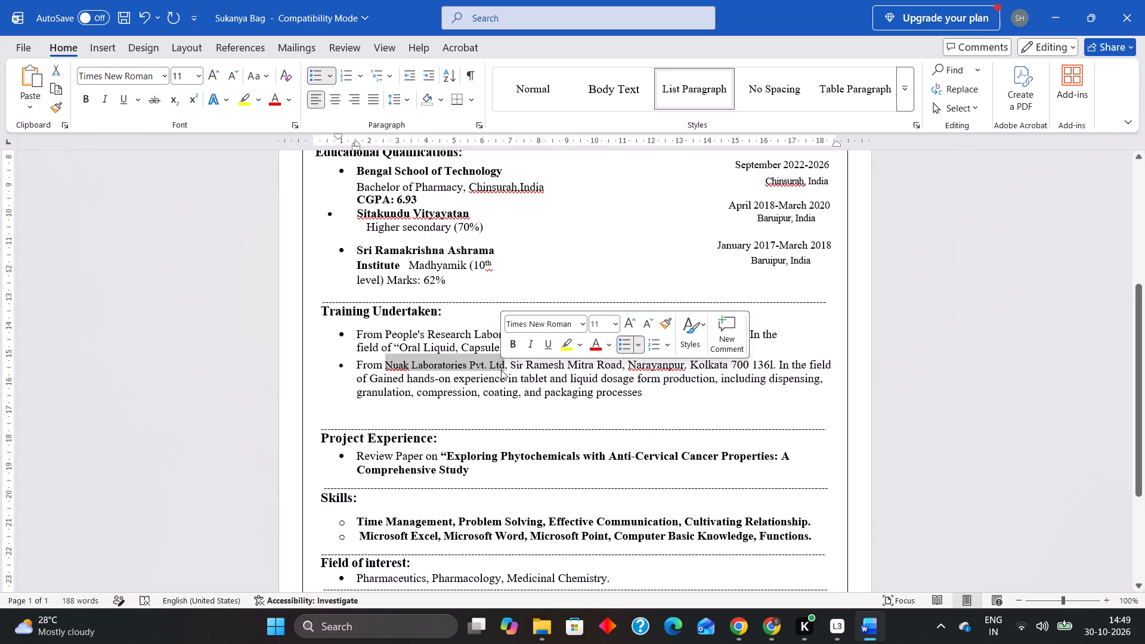
pyautogui.click(630, 327)
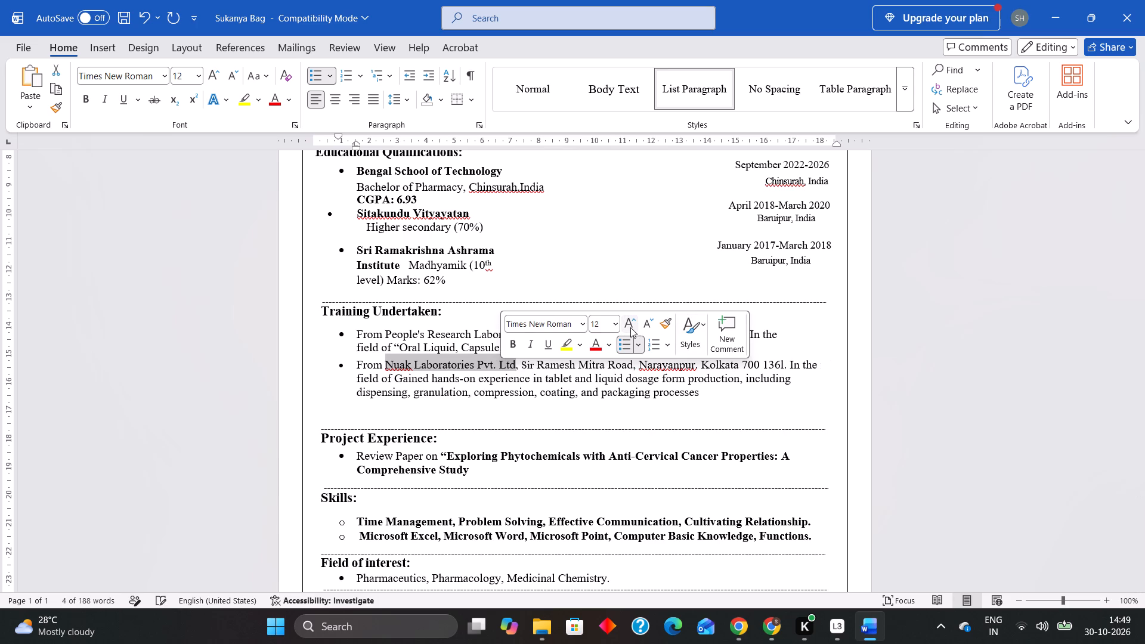
pyautogui.click(925, 397)
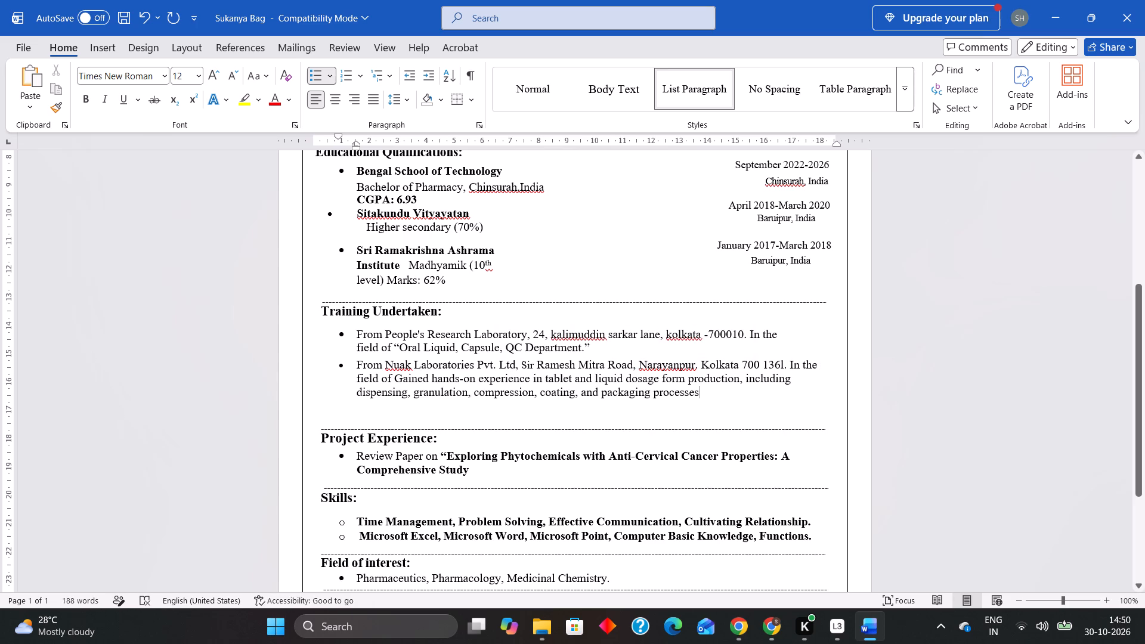
pyautogui.scroll(-3, 674, 455)
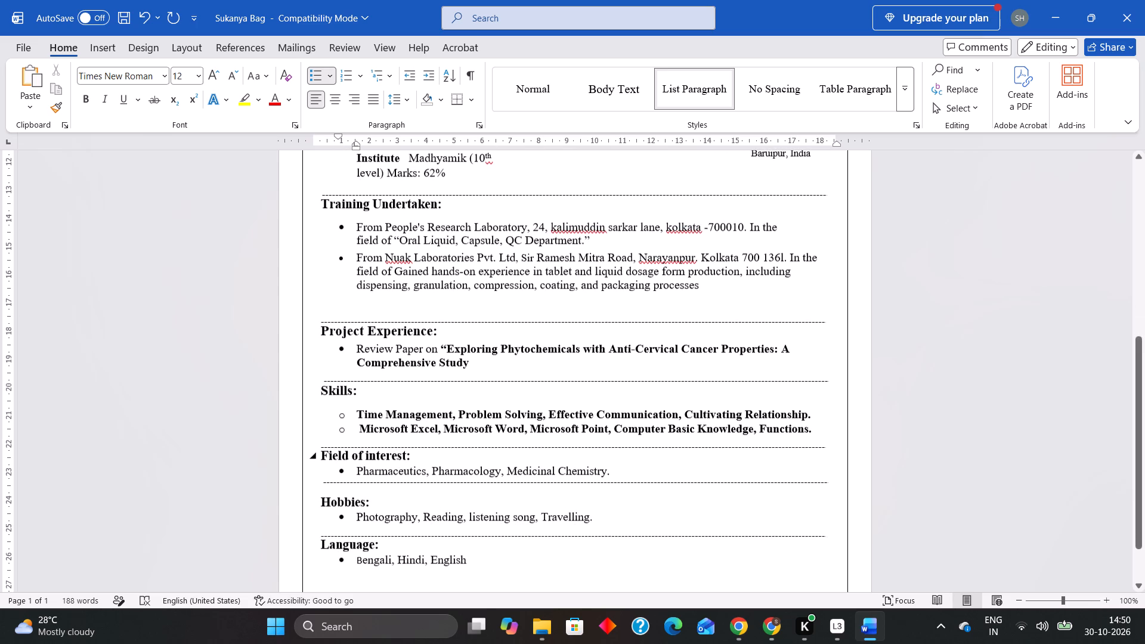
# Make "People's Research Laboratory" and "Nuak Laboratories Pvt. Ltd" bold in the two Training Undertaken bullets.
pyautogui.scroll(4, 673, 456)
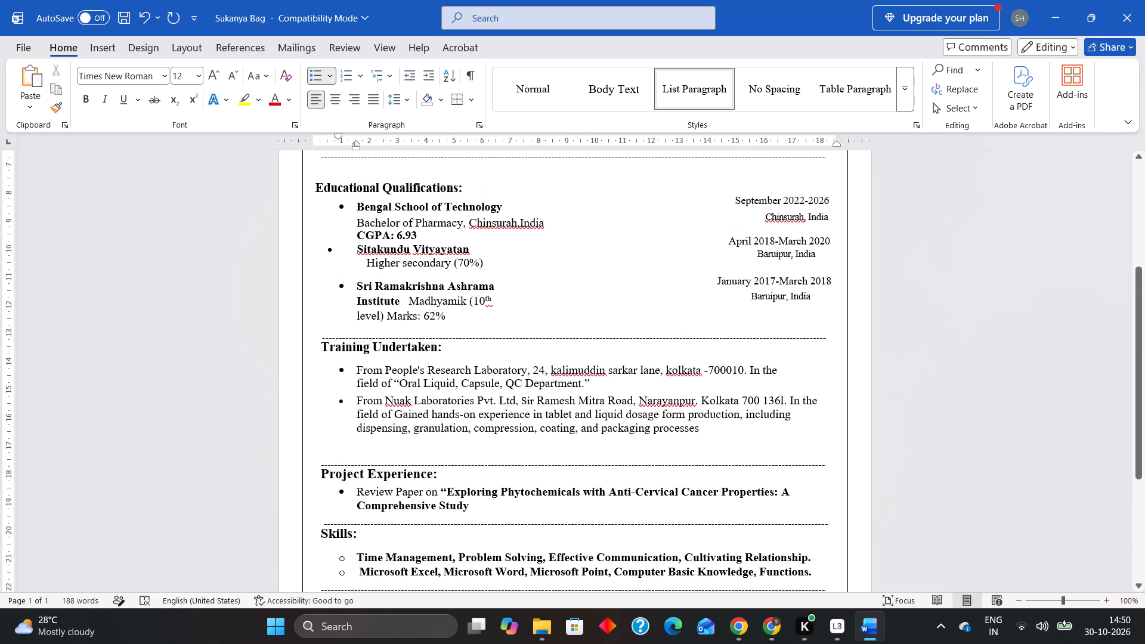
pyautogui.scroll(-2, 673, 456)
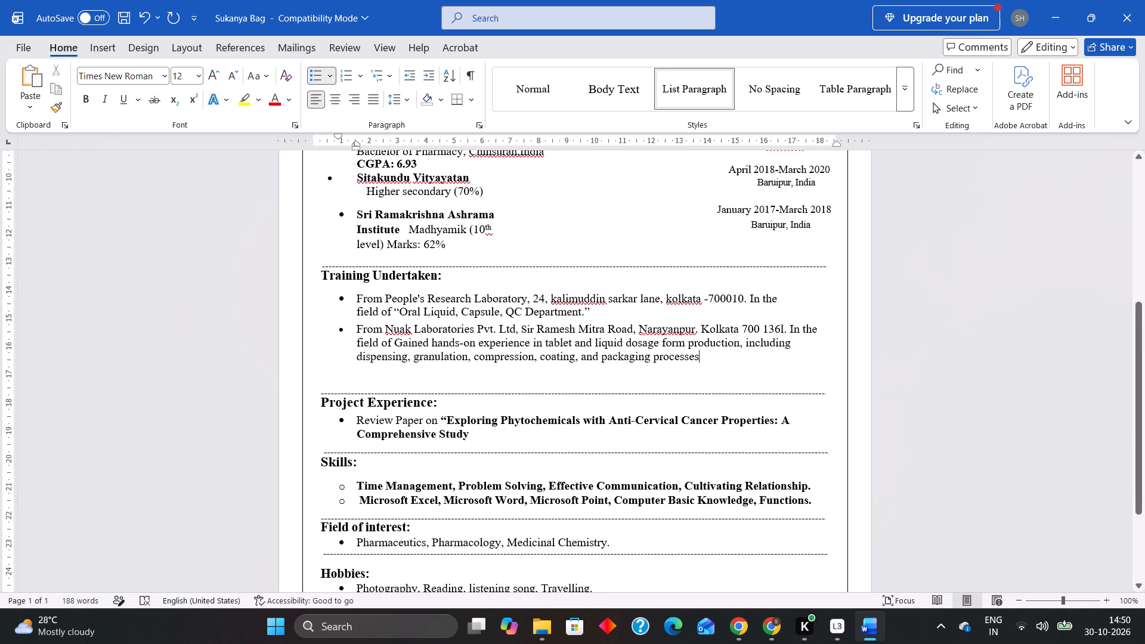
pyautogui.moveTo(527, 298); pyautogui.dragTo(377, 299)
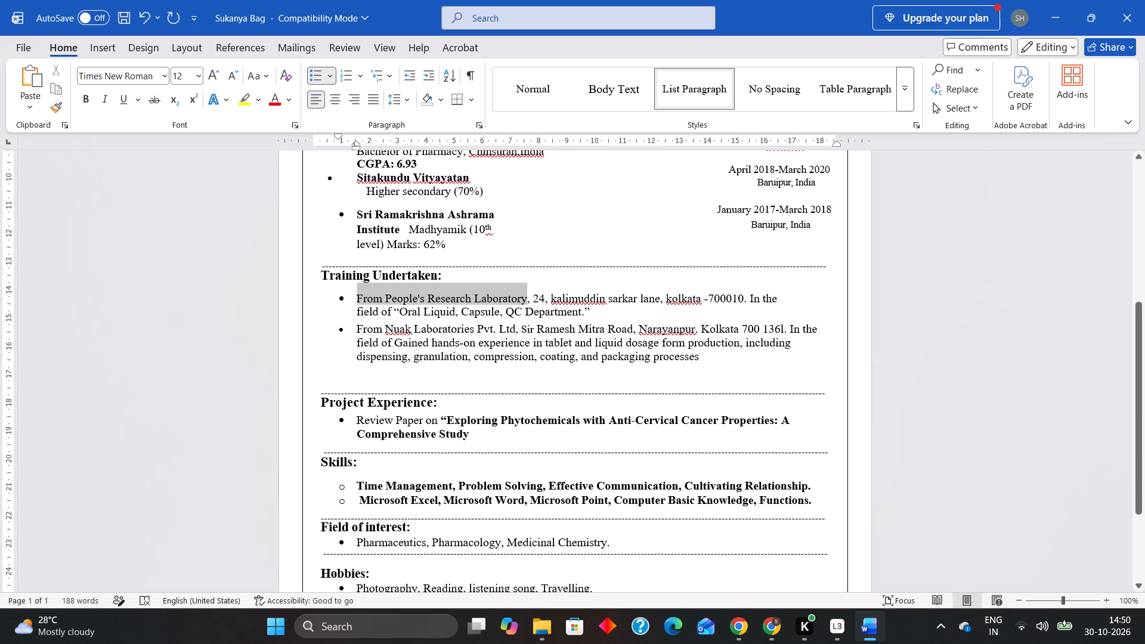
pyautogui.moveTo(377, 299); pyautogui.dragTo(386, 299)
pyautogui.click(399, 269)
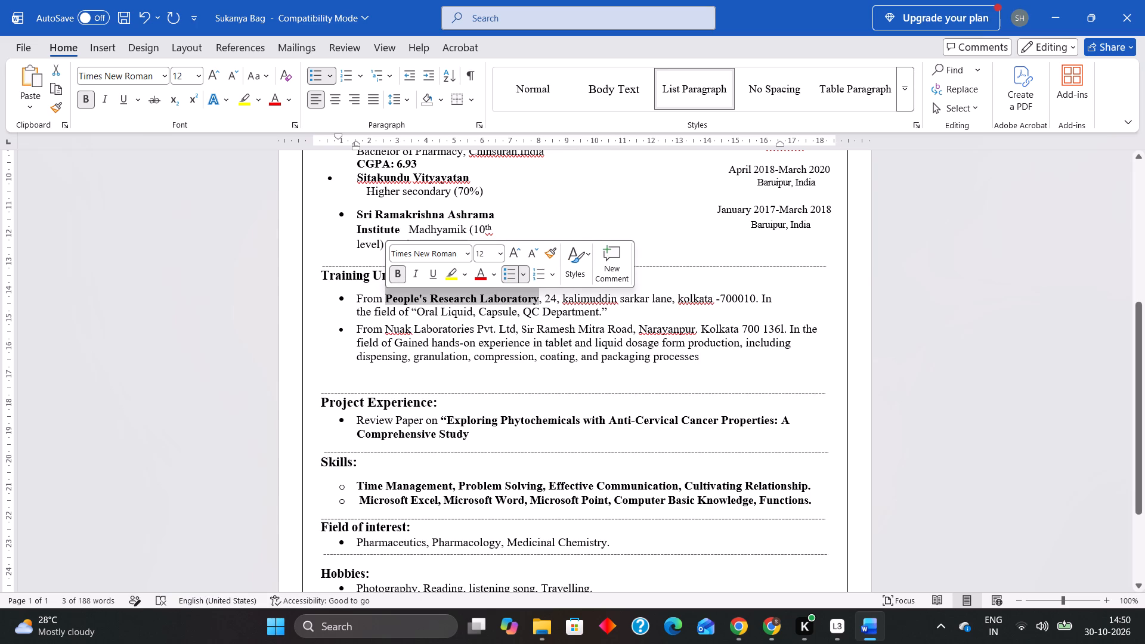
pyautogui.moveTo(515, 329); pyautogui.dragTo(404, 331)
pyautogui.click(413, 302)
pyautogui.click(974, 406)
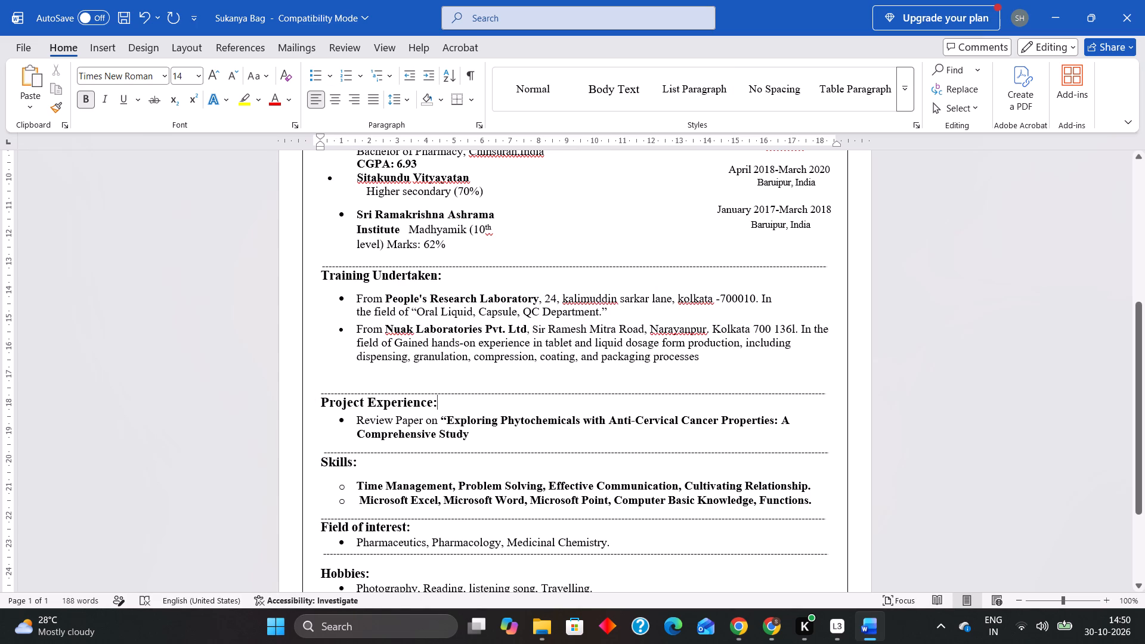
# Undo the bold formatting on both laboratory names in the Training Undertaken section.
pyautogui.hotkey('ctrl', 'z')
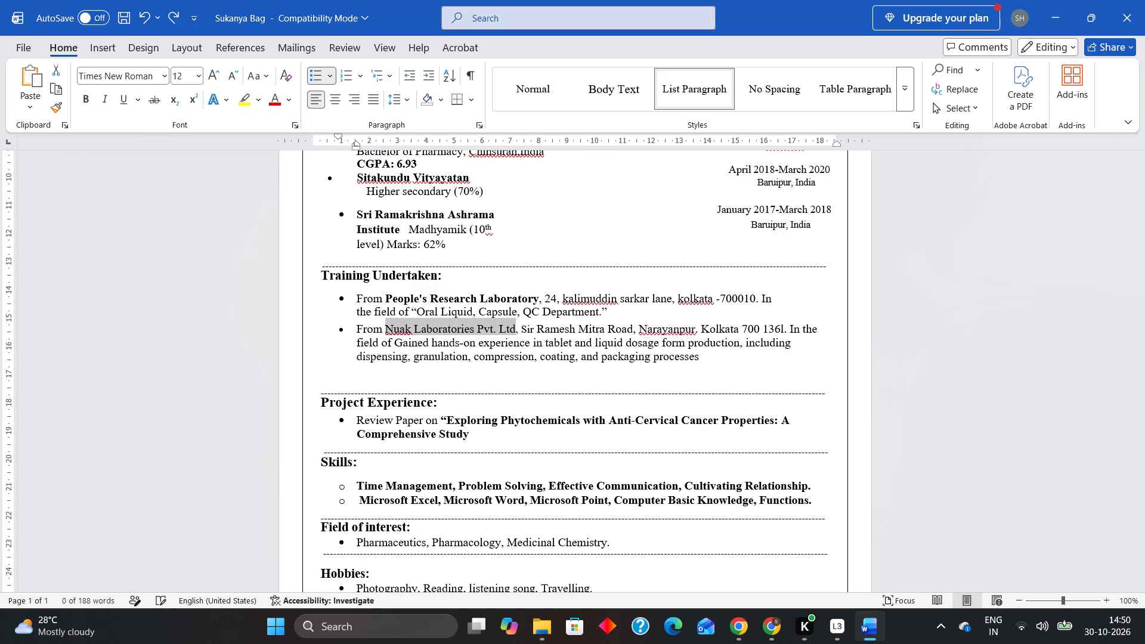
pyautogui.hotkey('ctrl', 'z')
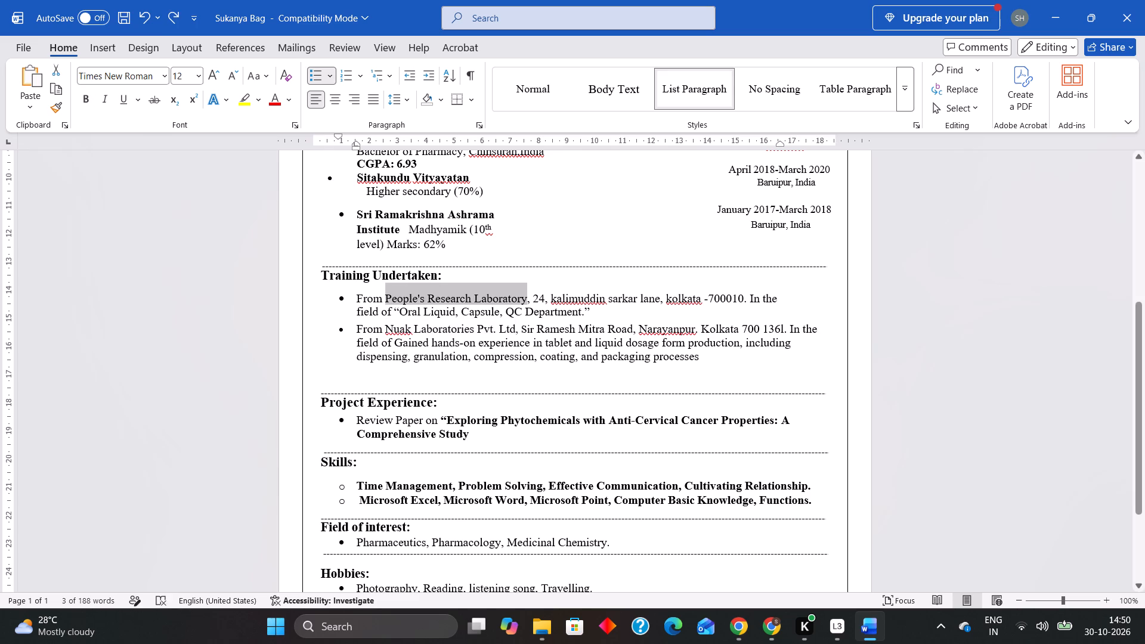
# Reopen the older CV PDF from the Downloads folder, examine its education, training, project and skills sections, and return to the résumé in Word.
pyautogui.click(552, 631)
pyautogui.doubleClick(370, 464)
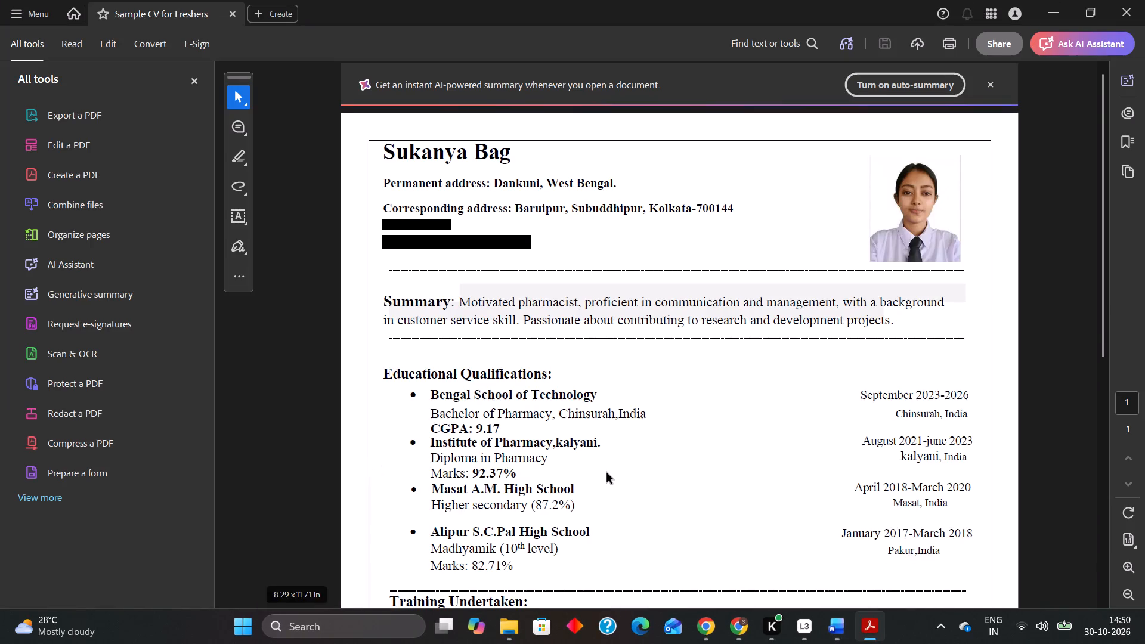
pyautogui.scroll(-3, 606, 473)
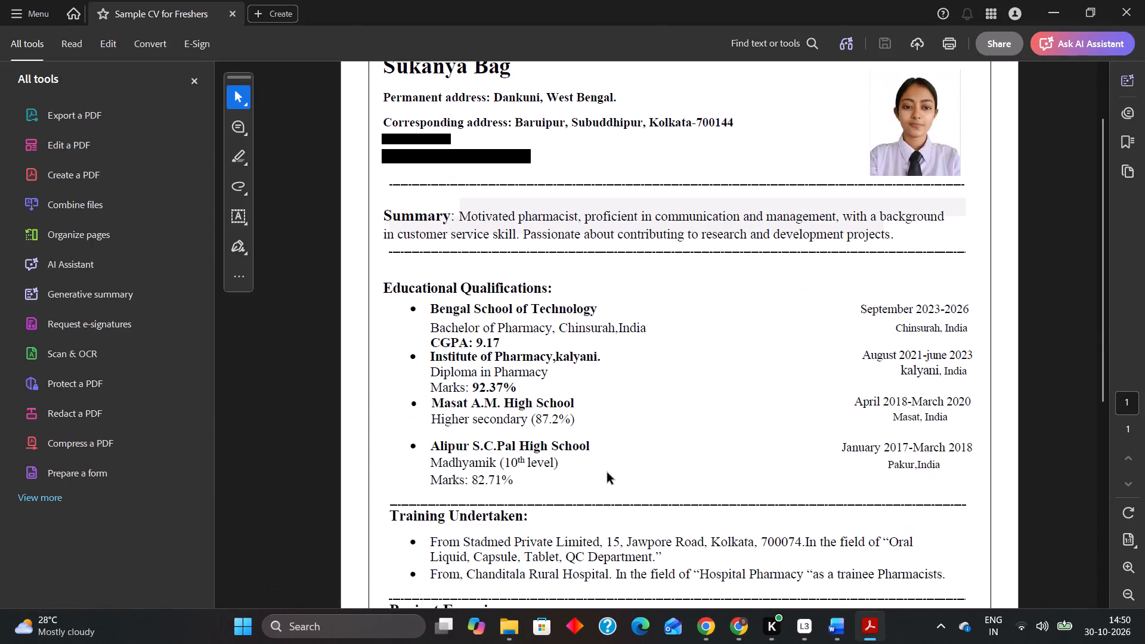
pyautogui.scroll(-4, 607, 473)
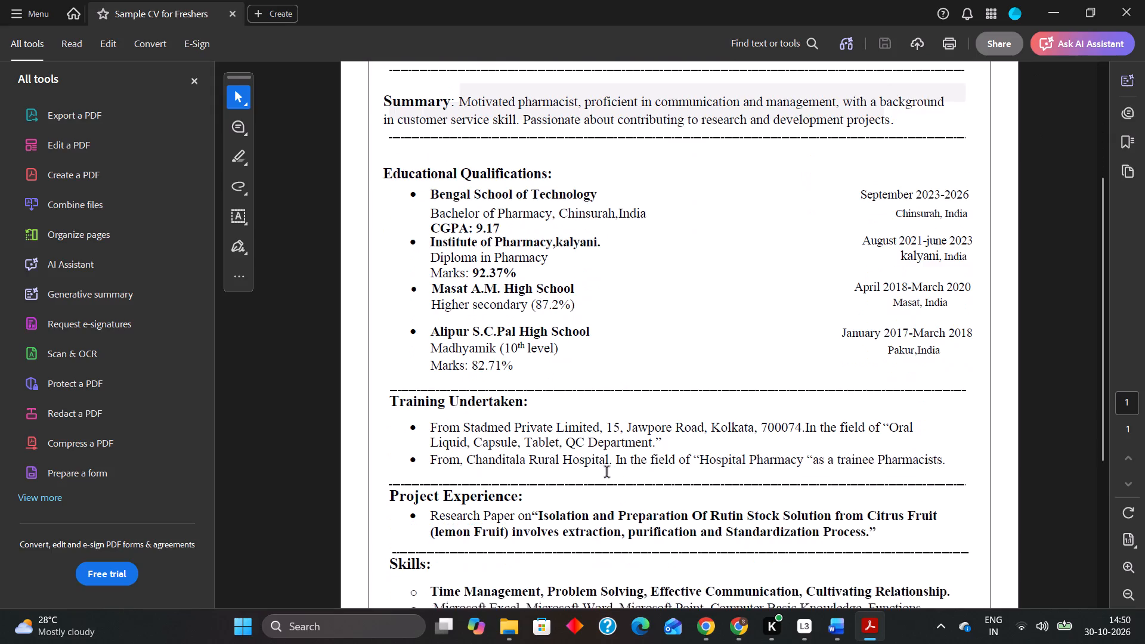
pyautogui.scroll(-8, 607, 473)
pyautogui.scroll(7, 607, 478)
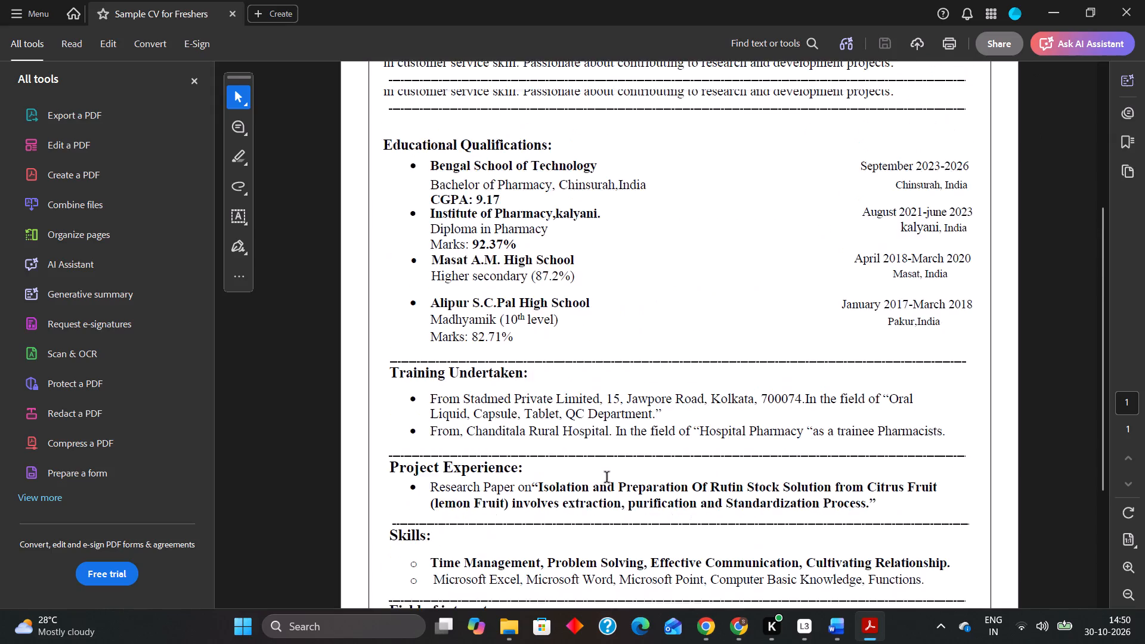
pyautogui.scroll(10, 607, 478)
pyautogui.scroll(-4, 606, 480)
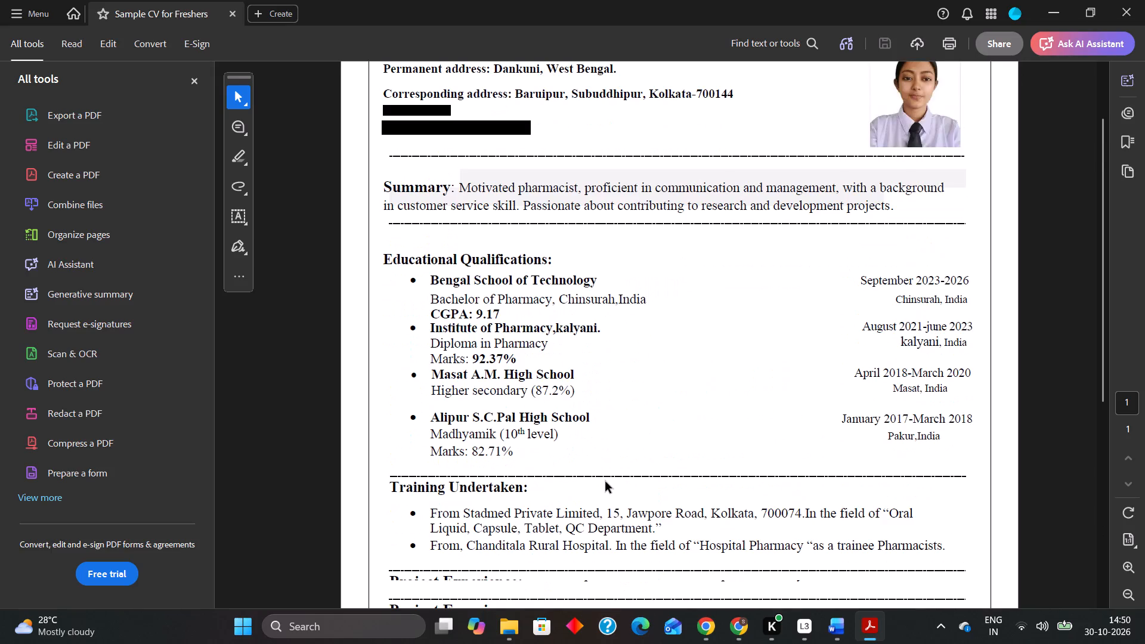
pyautogui.scroll(-2, 601, 491)
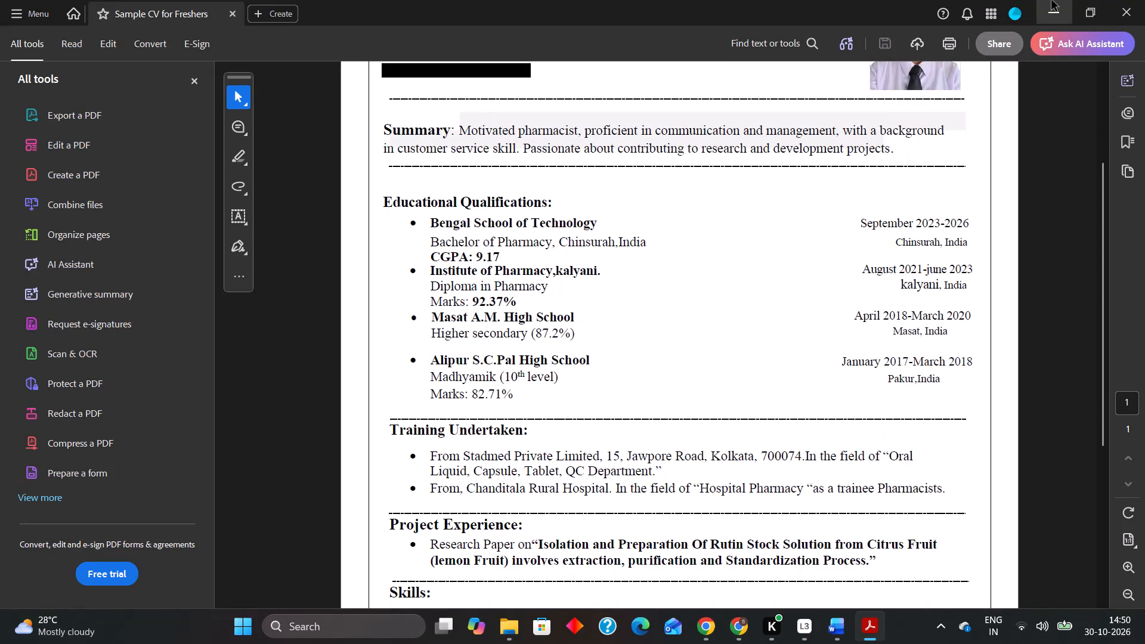
pyautogui.click(1051, 0)
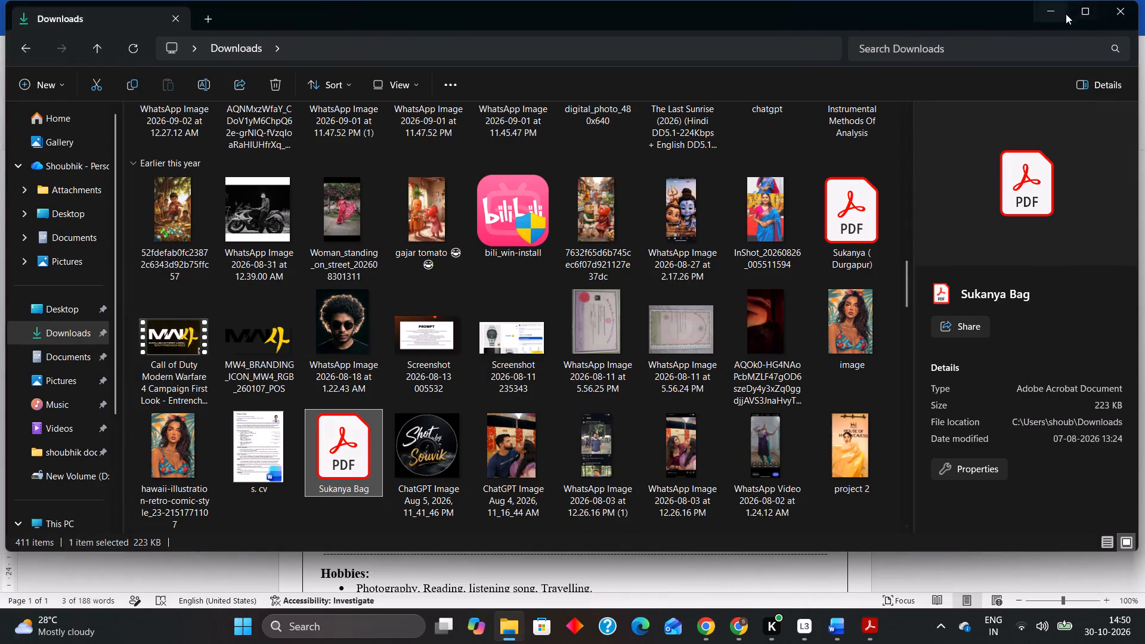
pyautogui.click(1063, 13)
# Remove the bold formatting from the "CGPA: 6.93" line under Educational Qualifications.
pyautogui.scroll(2, 441, 216)
pyautogui.moveTo(423, 233); pyautogui.dragTo(353, 235)
pyautogui.click(366, 205)
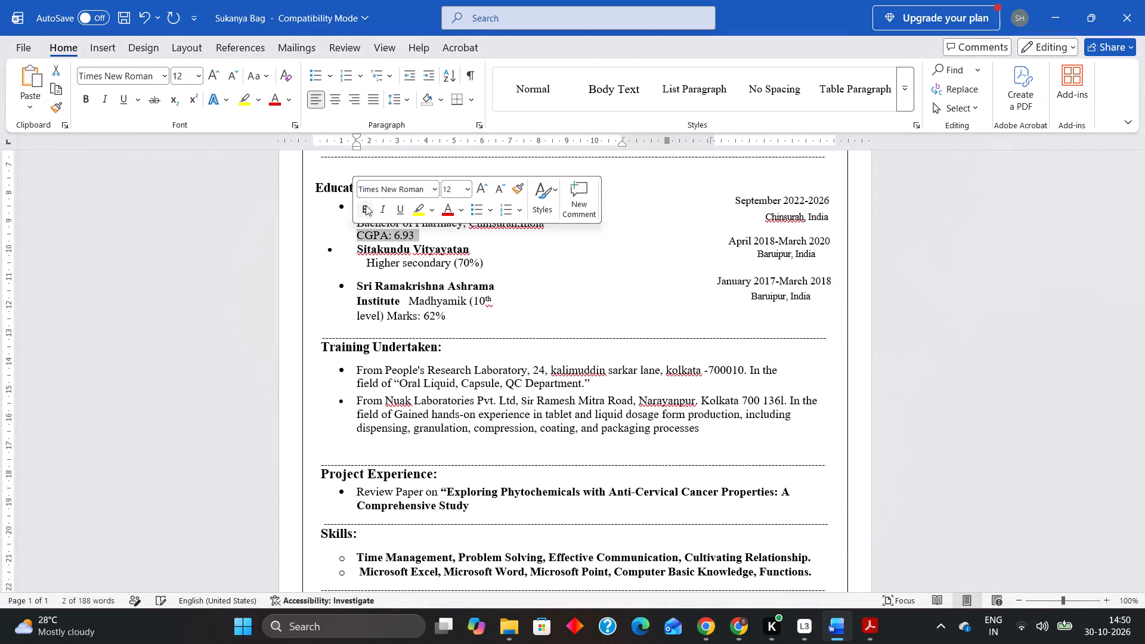
pyautogui.click(456, 246)
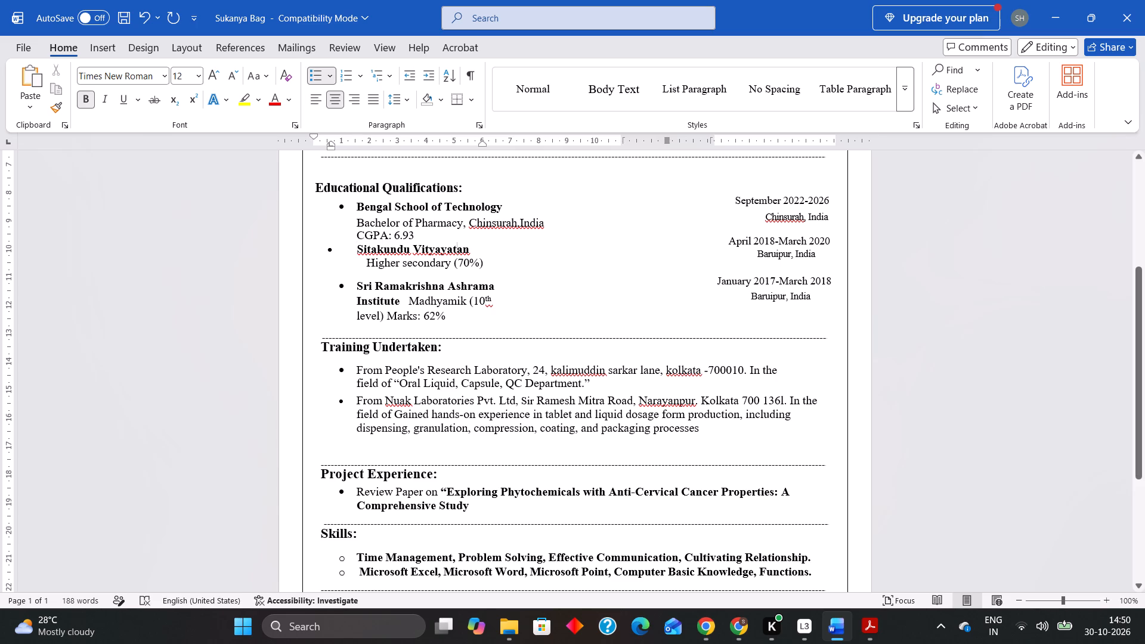
# Adjust the leading space of the "Higher secondary (70%)" line so it lines up beneath the school name Sitakundu Vityayatan.
pyautogui.click(367, 268)
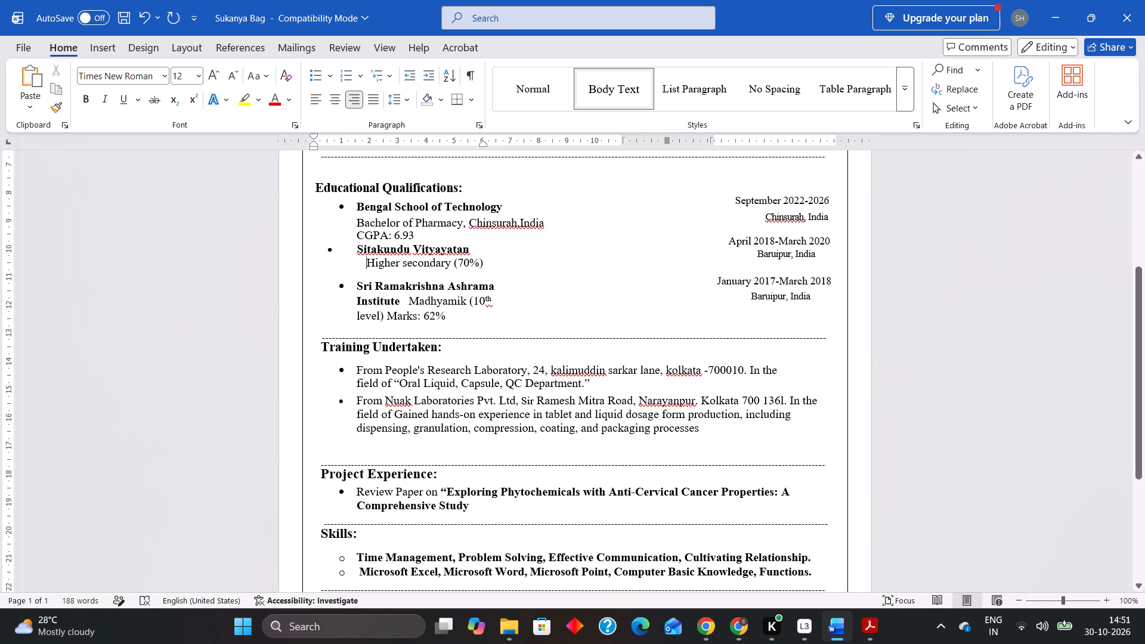
pyautogui.press('BackSpace')
pyautogui.press('space')
pyautogui.press('space')
pyautogui.press('space')
pyautogui.press('space')
pyautogui.press('space')
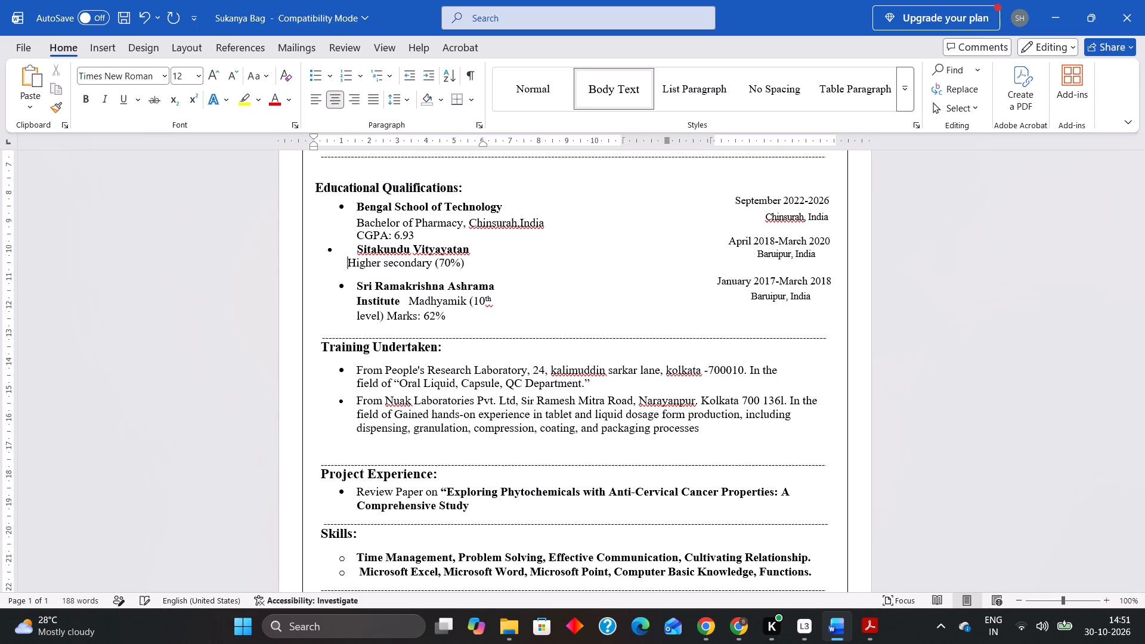
pyautogui.press('space')
pyautogui.press('space')
pyautogui.press('space')
pyautogui.press('space')
pyautogui.press('space')
pyautogui.press('space')
pyautogui.press('space')
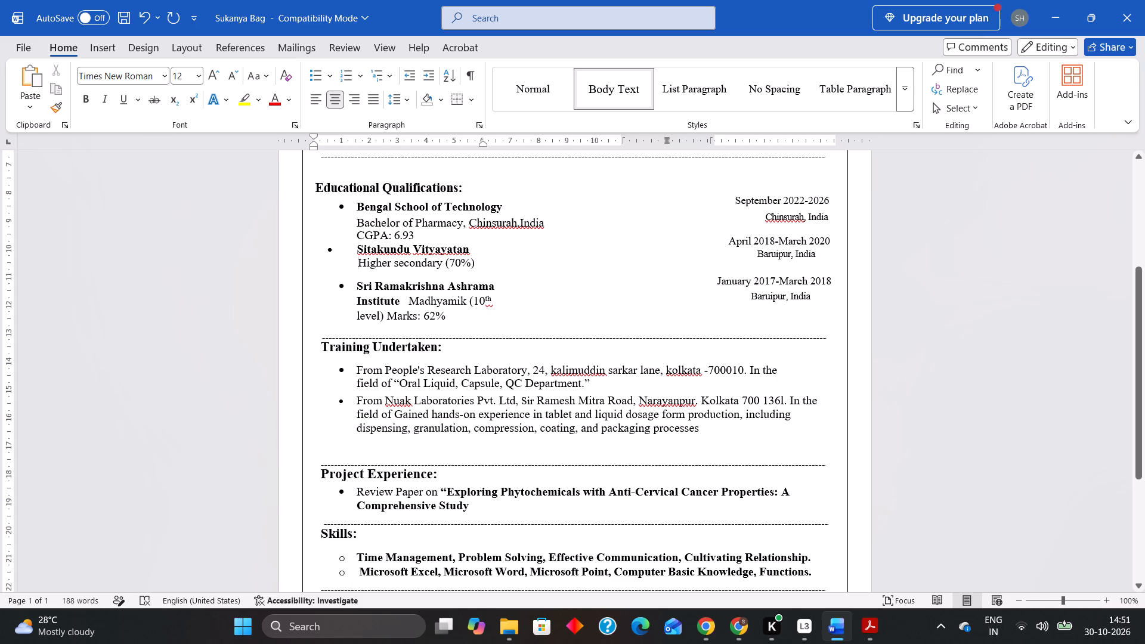
# Enclose the Madhyamik percentage in parentheses so the entry reads "Marks: (62%)", with one space after the colon.
pyautogui.click(424, 312)
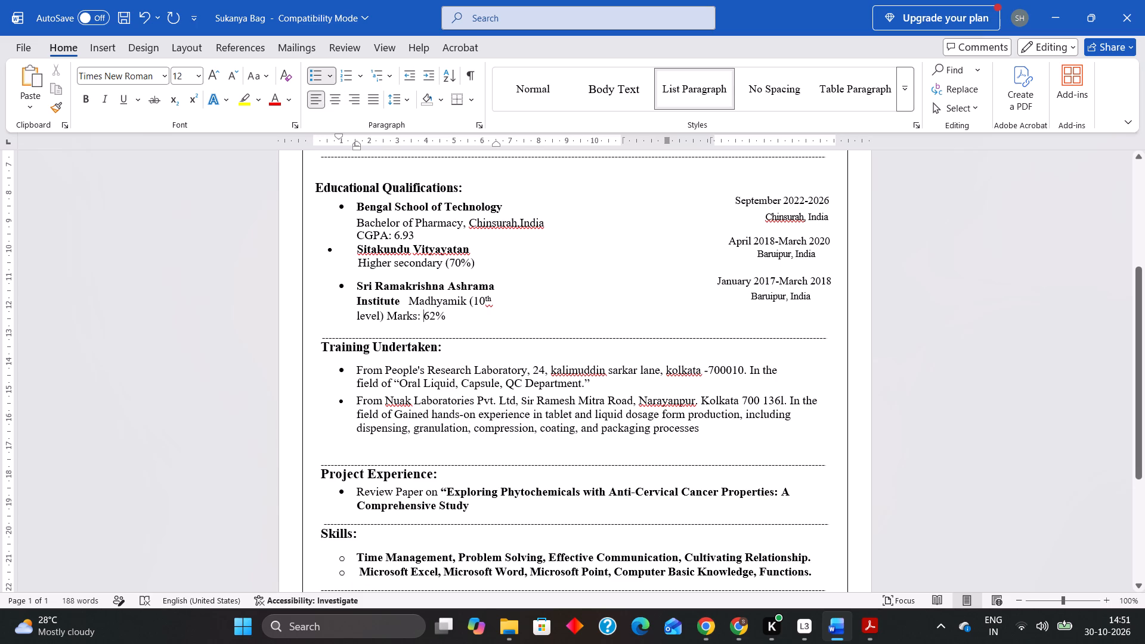
pyautogui.click(463, 317)
pyautogui.hotkey('shift', ')')
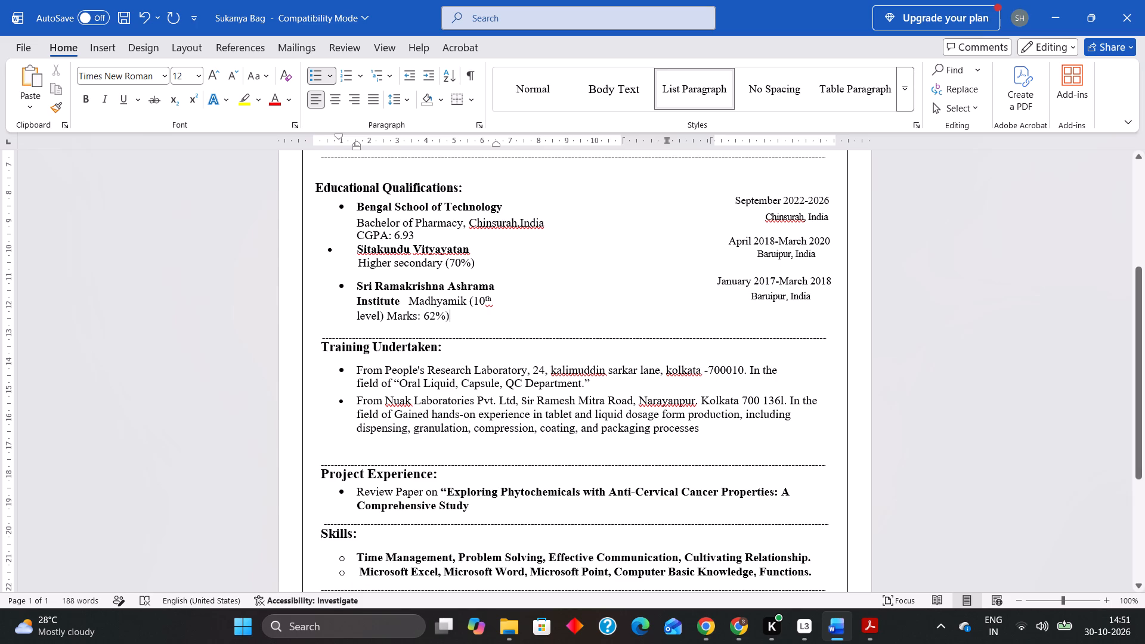
pyautogui.click(422, 318)
pyautogui.hotkey('shift', '(')
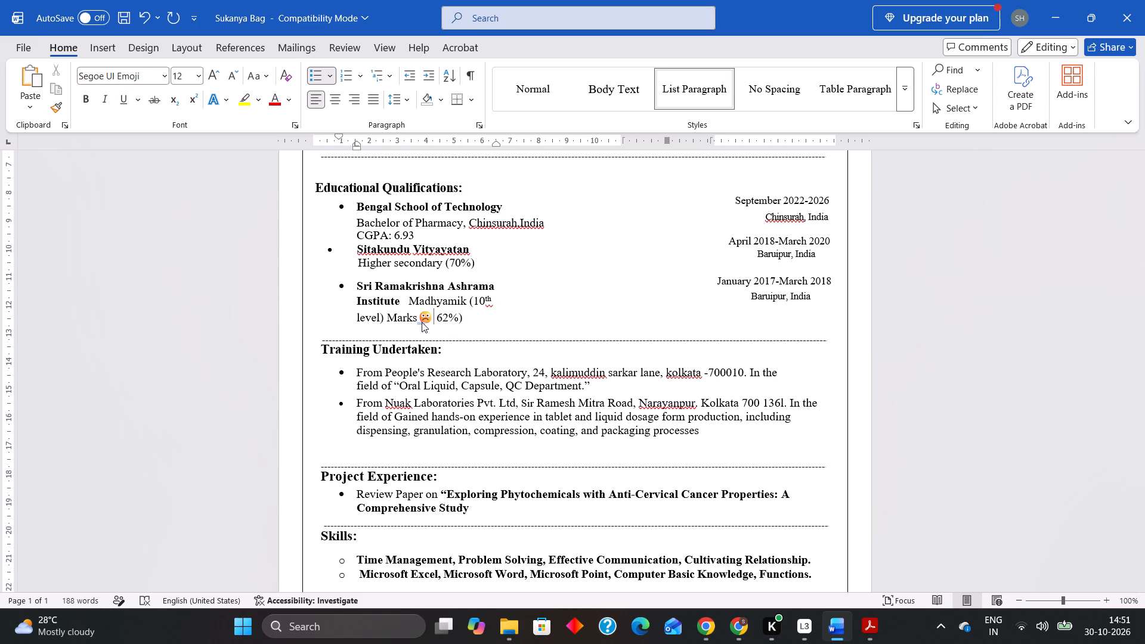
pyautogui.press('BackSpace')
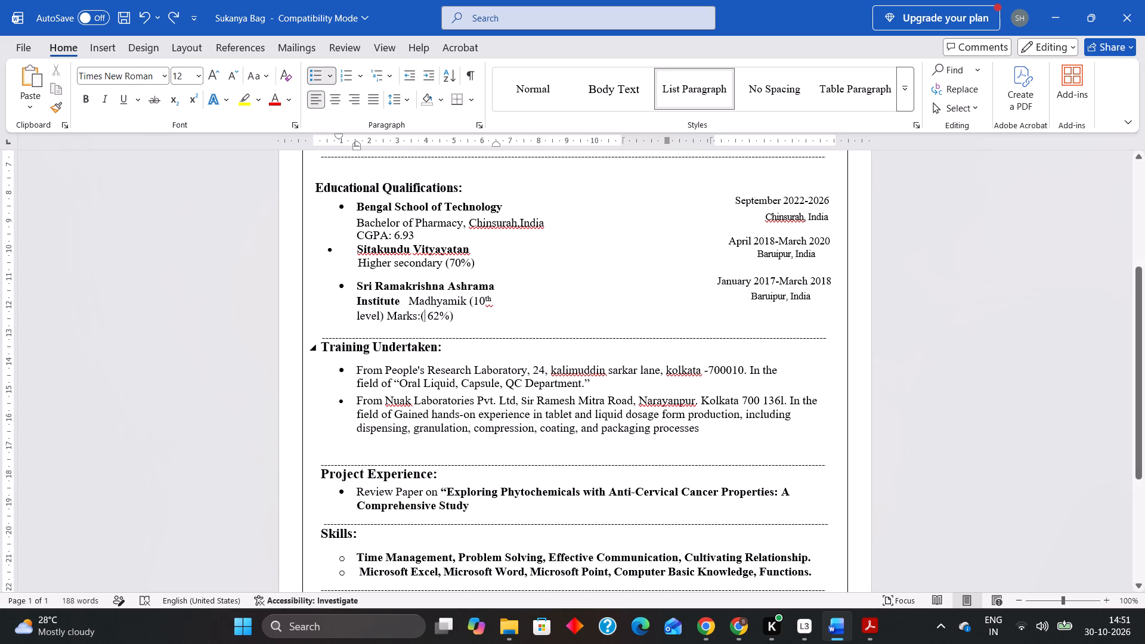
pyautogui.press('Right')
pyautogui.press('BackSpace')
pyautogui.click(420, 315)
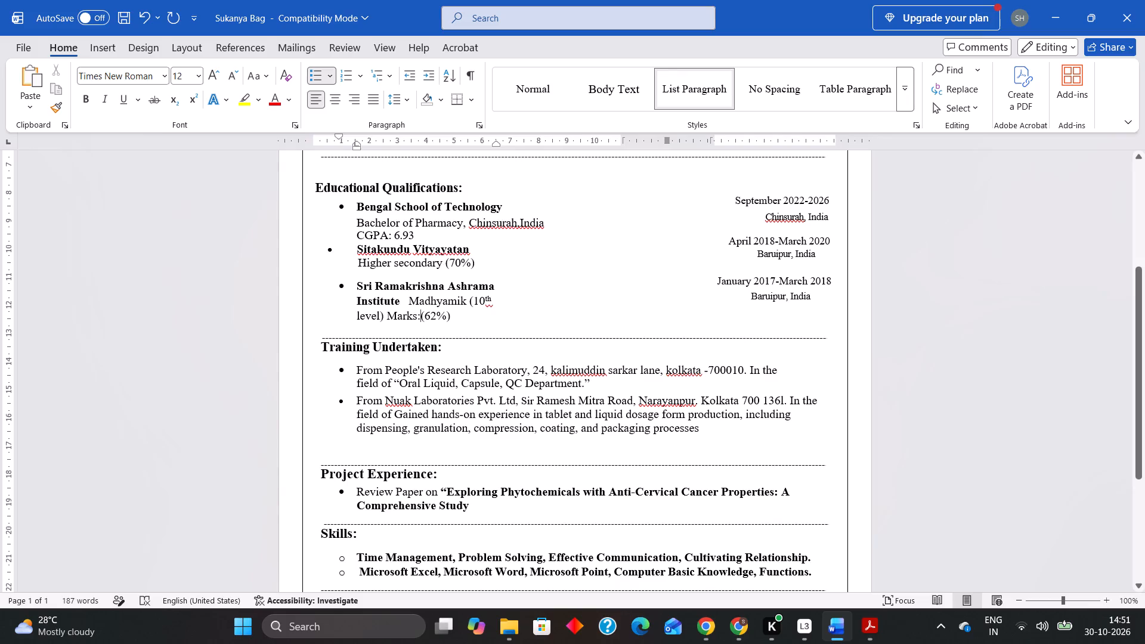
pyautogui.press('space')
# Review the whole résumé from the header and summary through the education, training, project, skills, hobbies and language sections.
pyautogui.scroll(1, 498, 315)
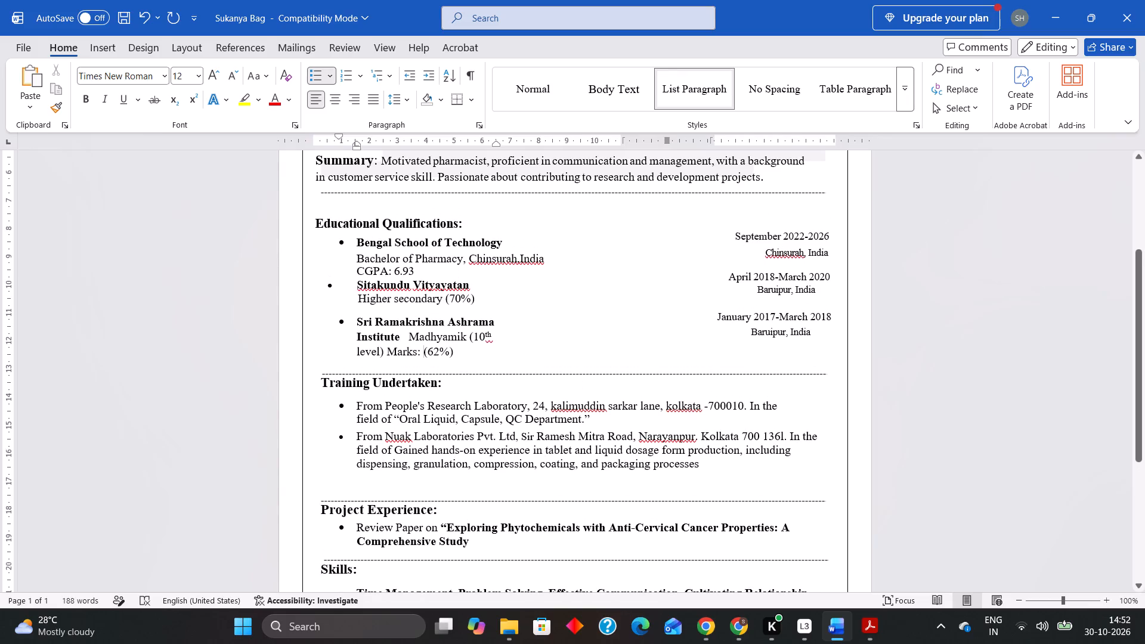
pyautogui.scroll(4, 498, 315)
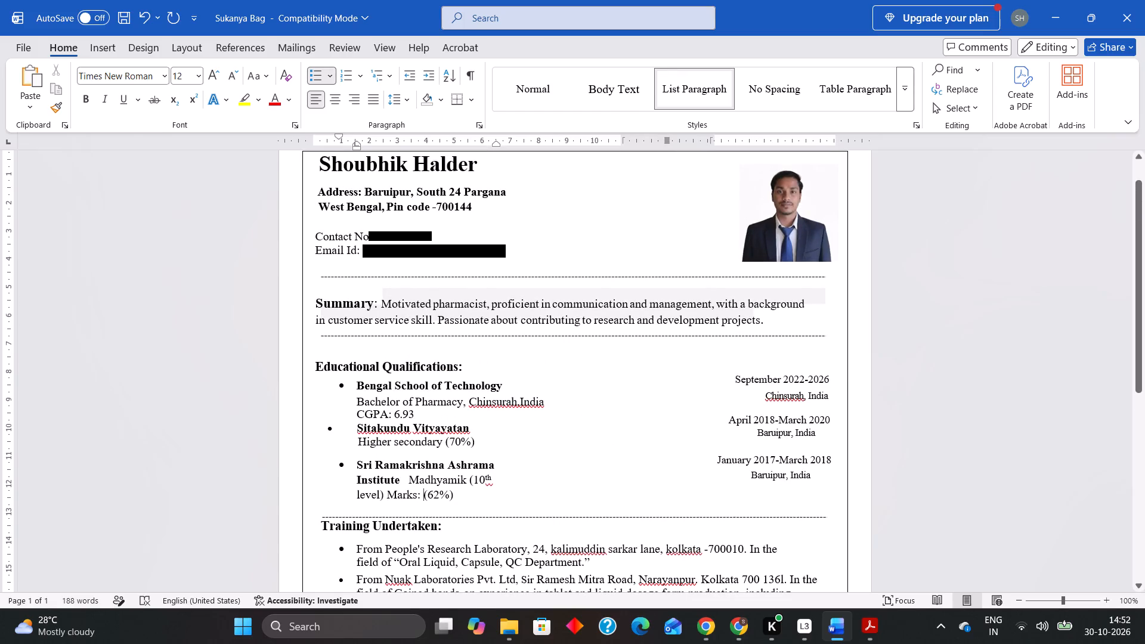
pyautogui.scroll(-2, 645, 433)
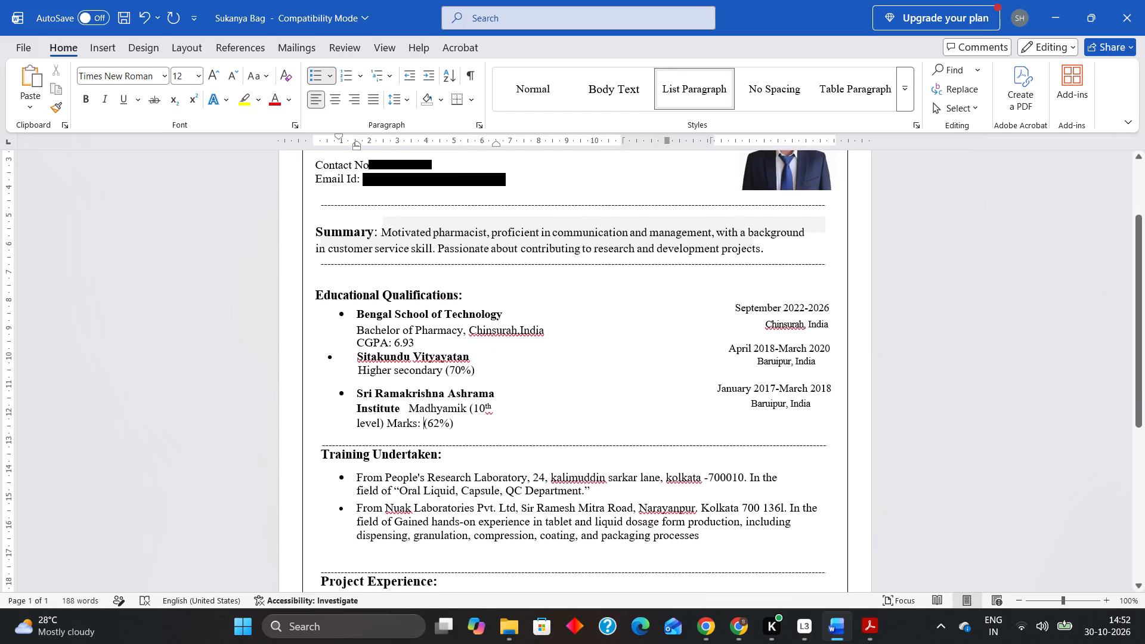
pyautogui.scroll(-1, 645, 434)
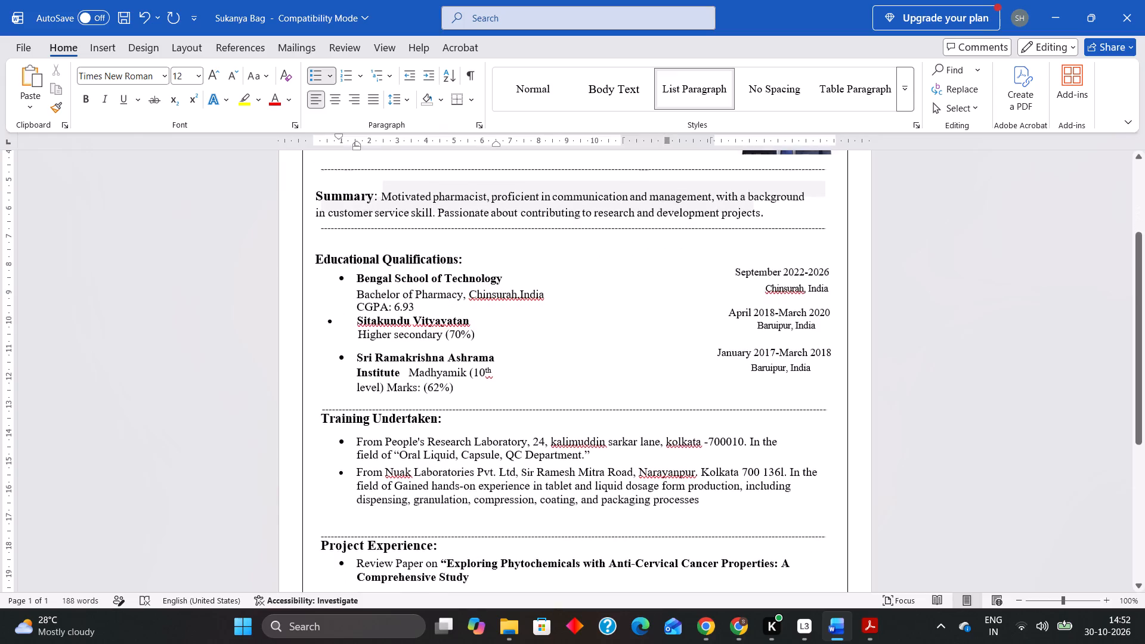
pyautogui.scroll(-4, 645, 435)
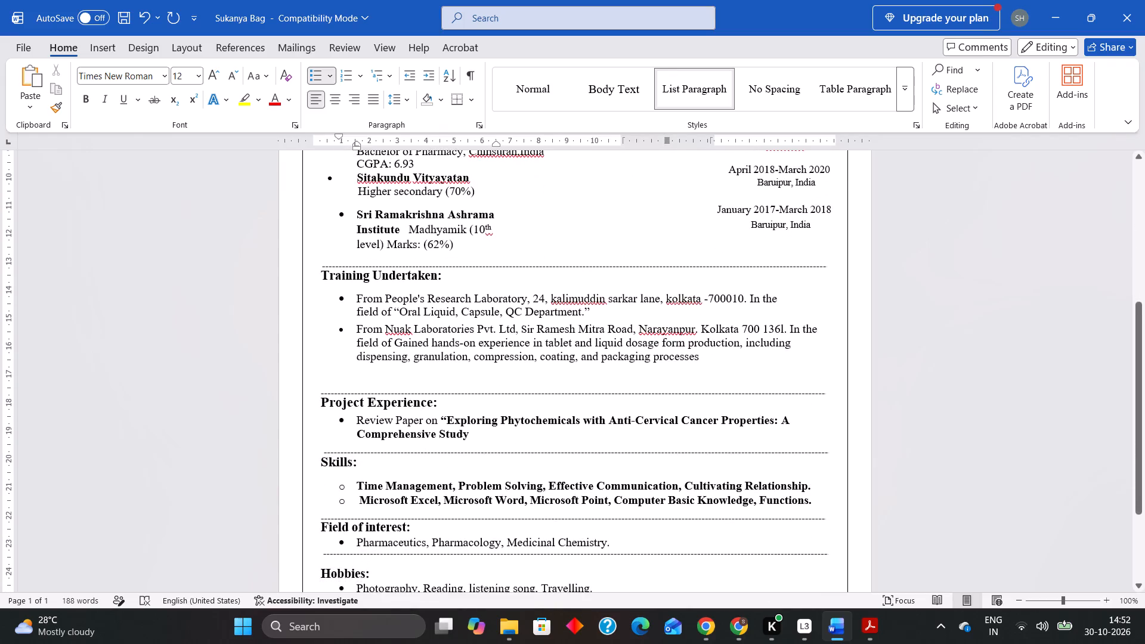
pyautogui.scroll(-1, 644, 442)
pyautogui.scroll(1, 644, 442)
pyautogui.scroll(-4, 644, 442)
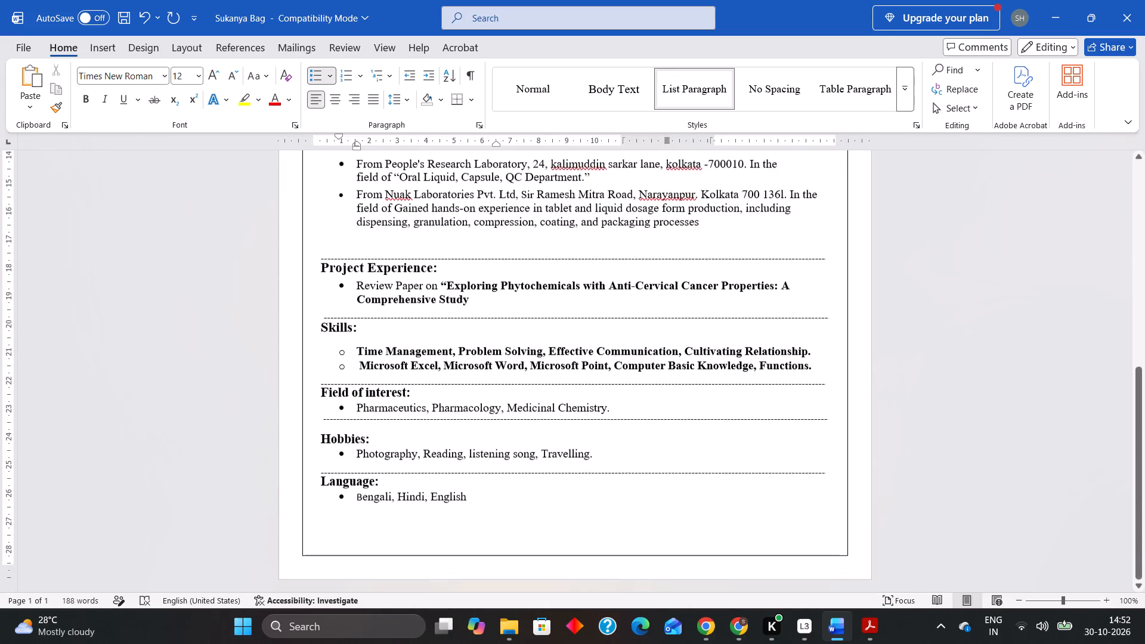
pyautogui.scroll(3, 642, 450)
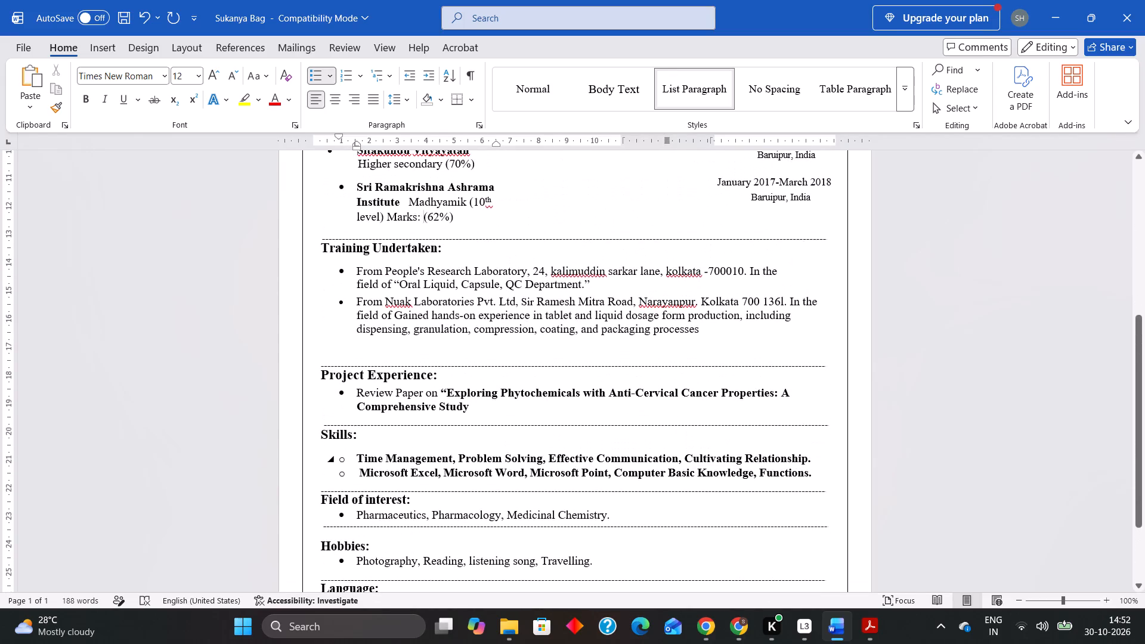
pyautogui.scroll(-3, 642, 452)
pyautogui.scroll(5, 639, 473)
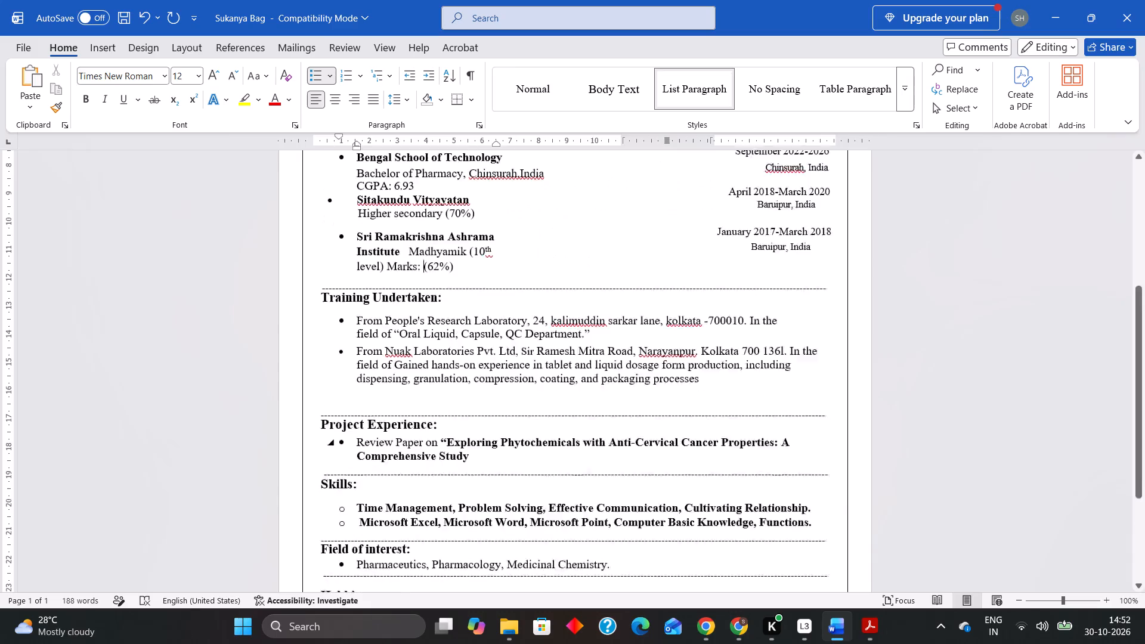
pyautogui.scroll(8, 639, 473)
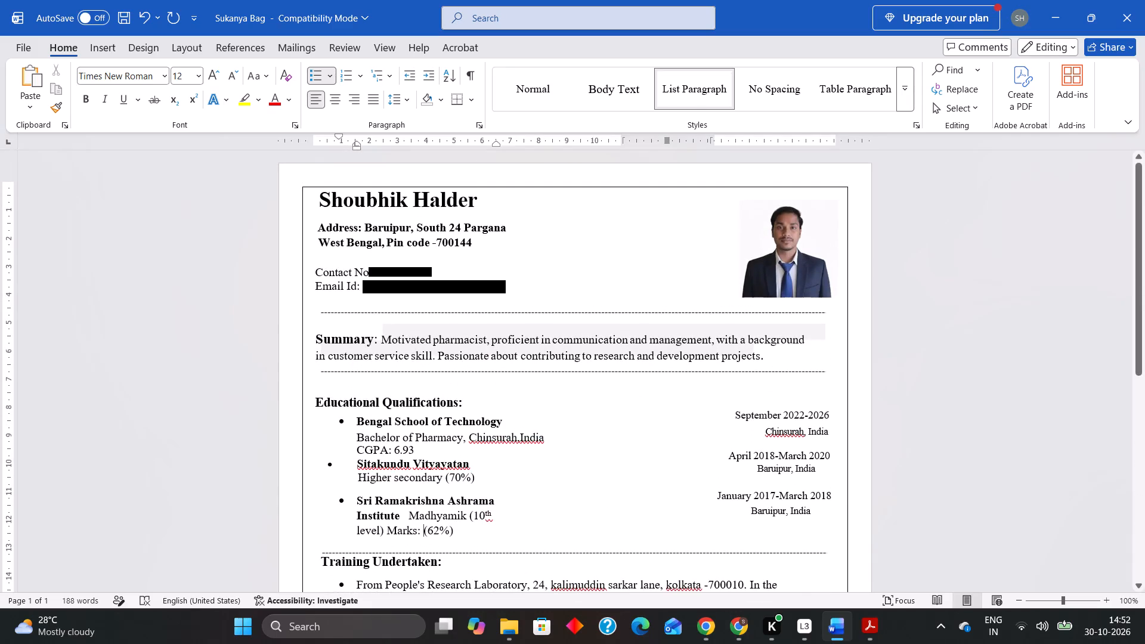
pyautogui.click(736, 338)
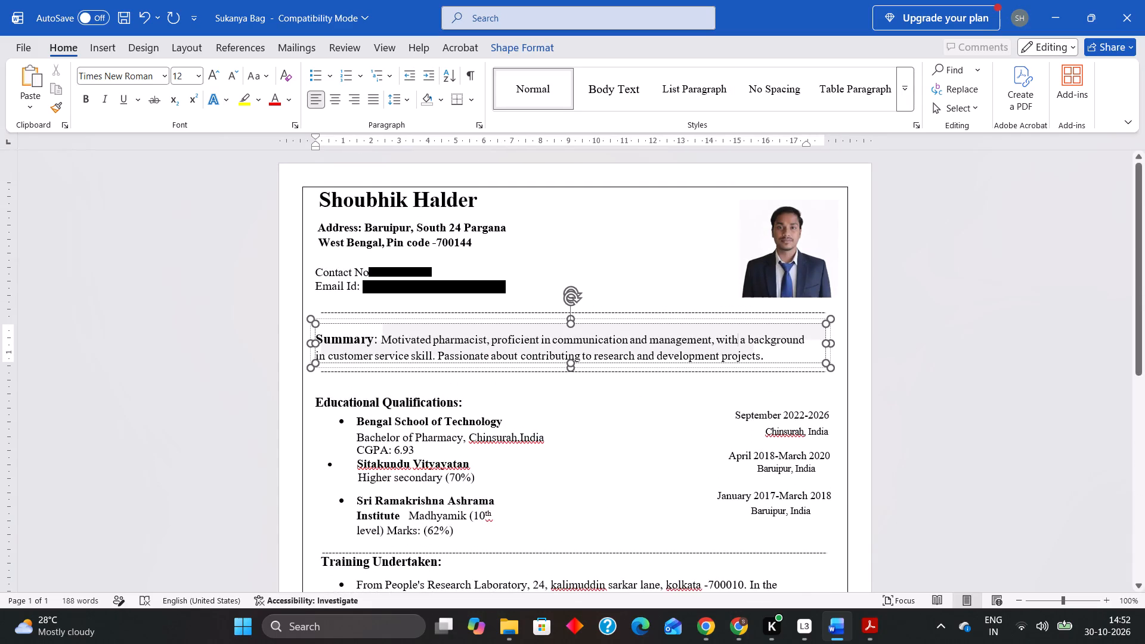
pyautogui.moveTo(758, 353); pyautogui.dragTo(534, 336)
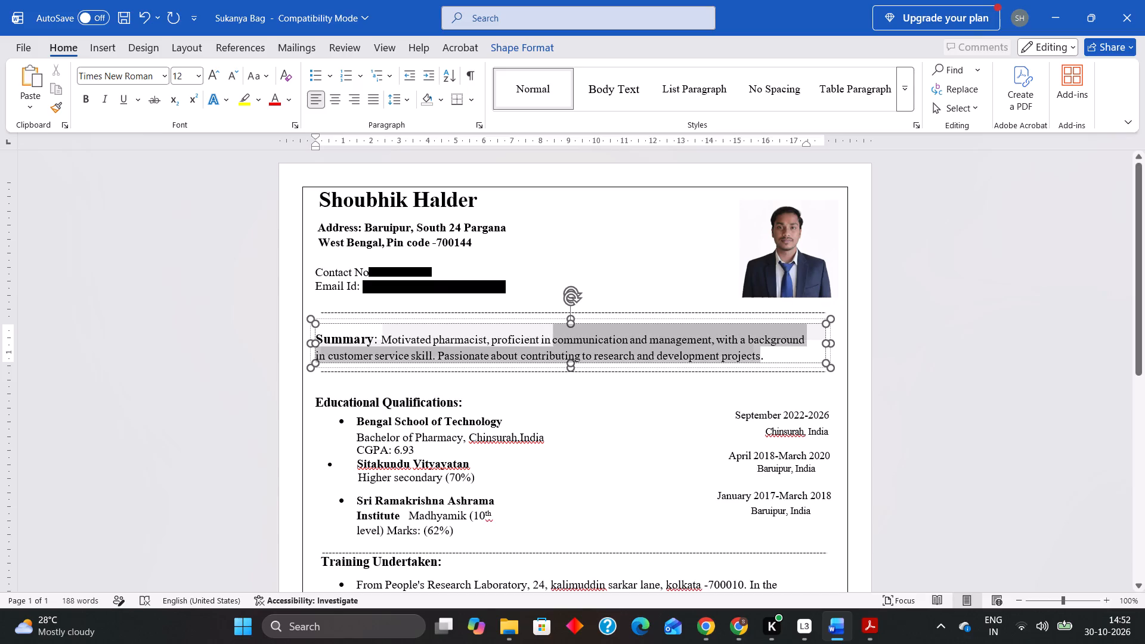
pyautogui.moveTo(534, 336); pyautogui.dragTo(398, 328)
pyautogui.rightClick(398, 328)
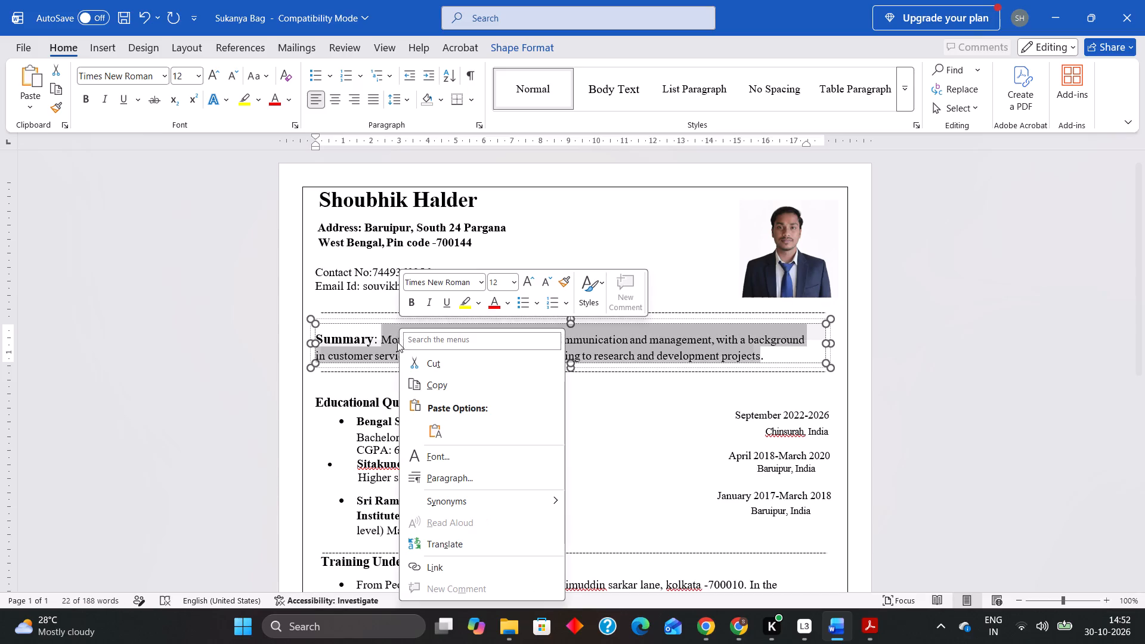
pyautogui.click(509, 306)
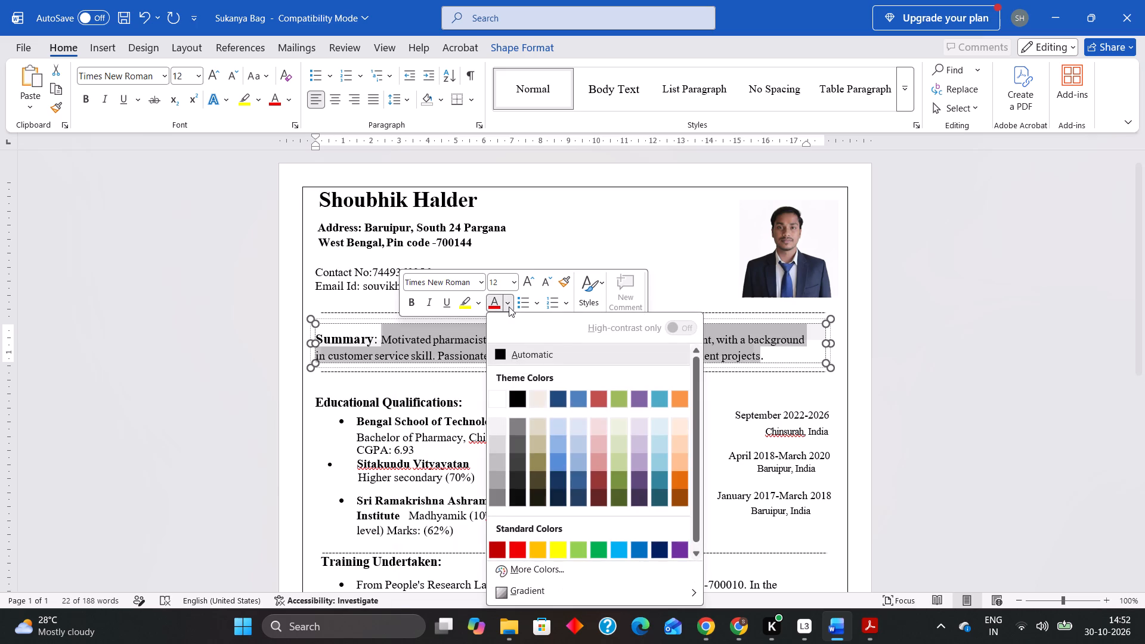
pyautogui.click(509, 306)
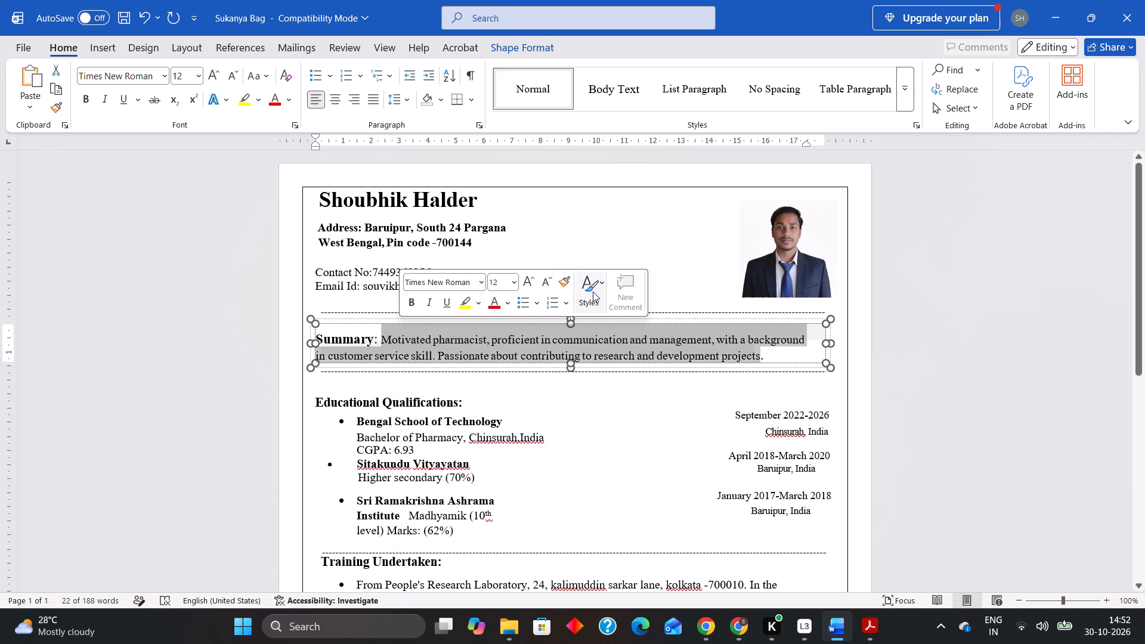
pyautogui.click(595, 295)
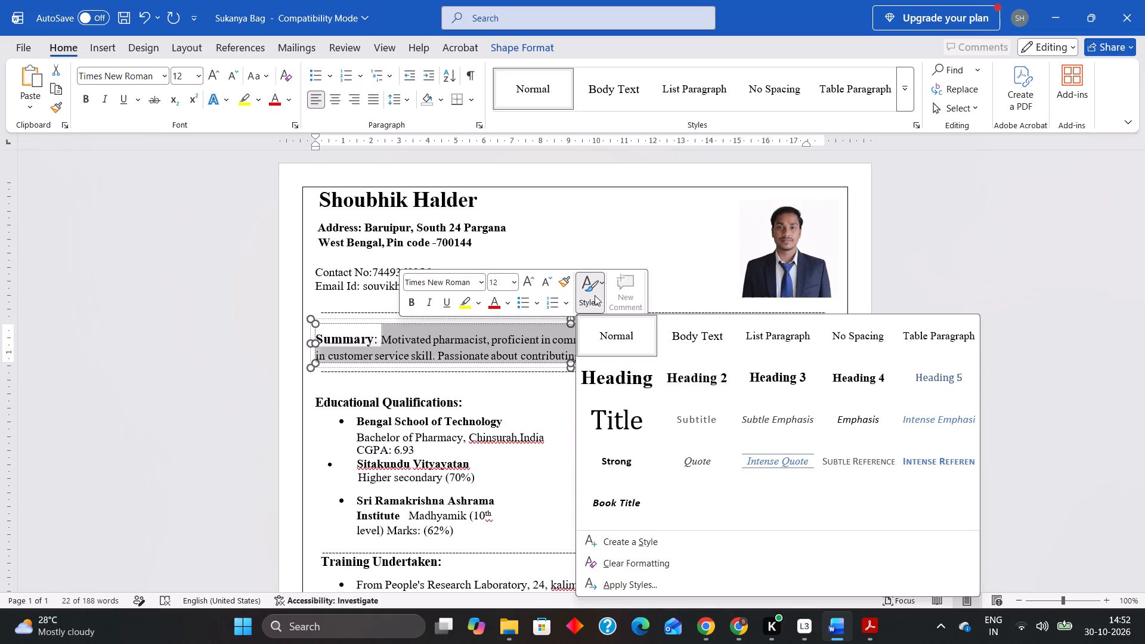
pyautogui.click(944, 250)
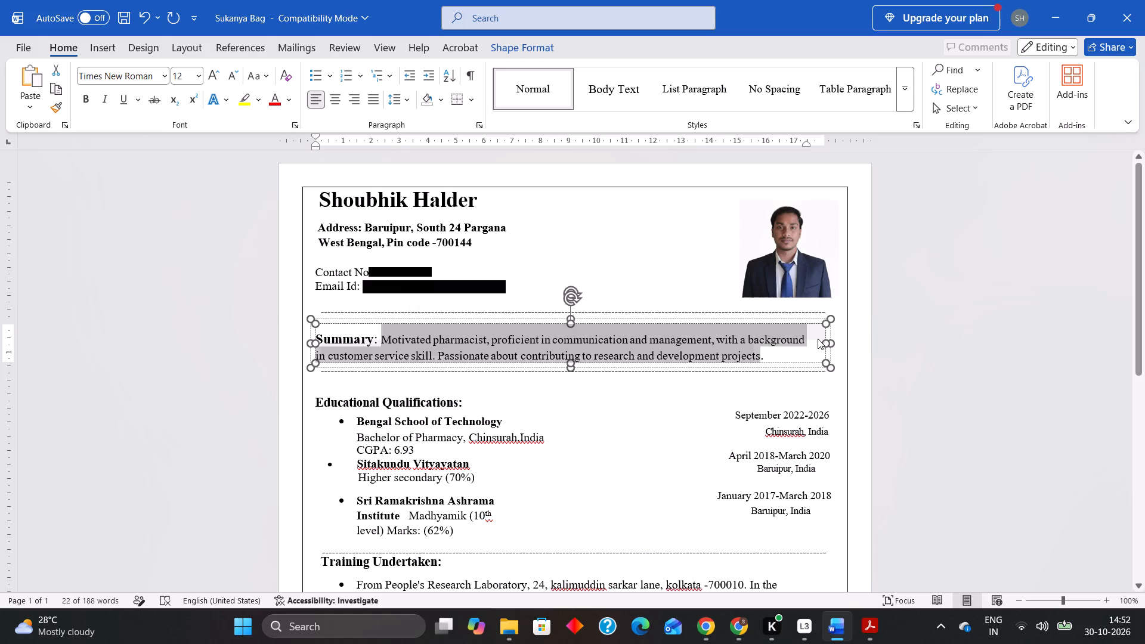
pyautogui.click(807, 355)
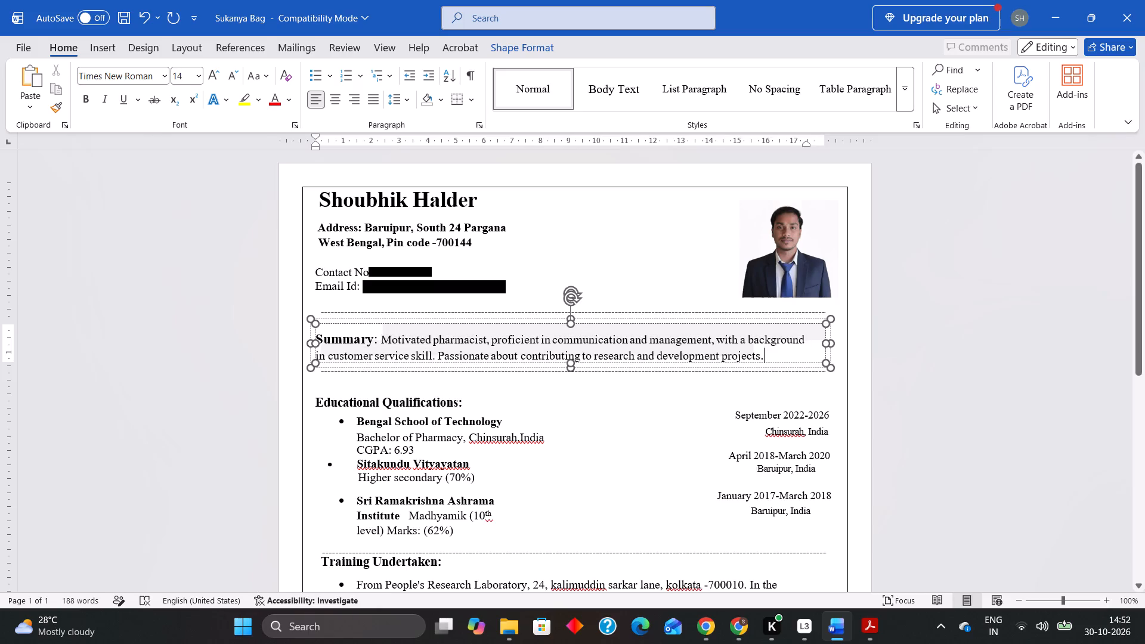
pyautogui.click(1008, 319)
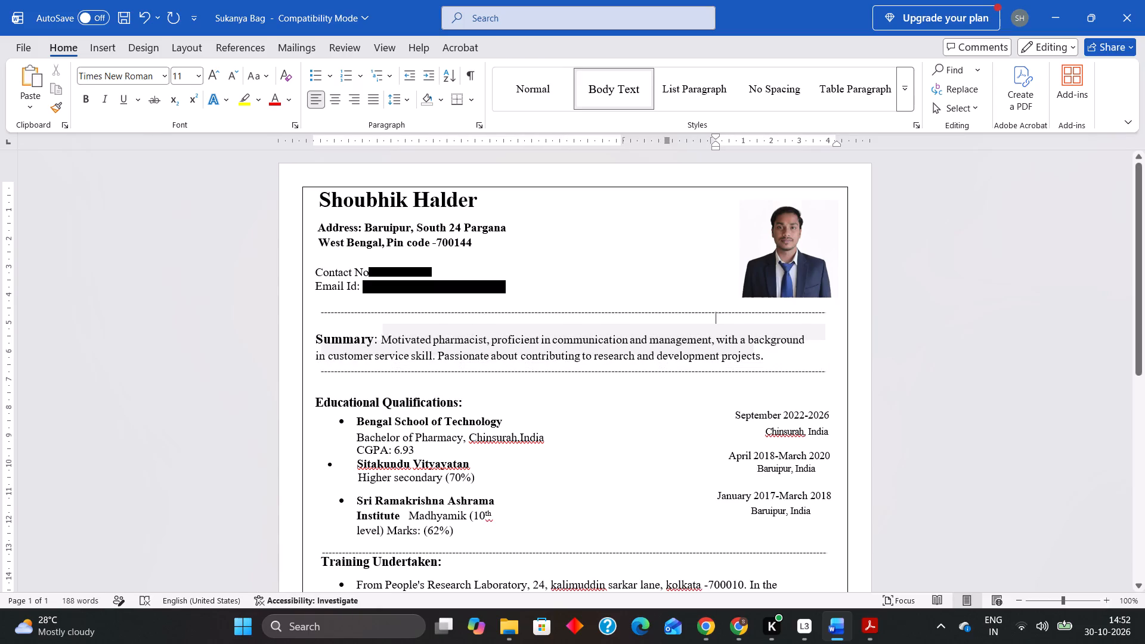
# Look over the résumé's sections again and examine the formatting of the Summary paragraph and its text box.
pyautogui.scroll(-8, 591, 405)
pyautogui.scroll(1, 590, 417)
pyautogui.scroll(-3, 590, 420)
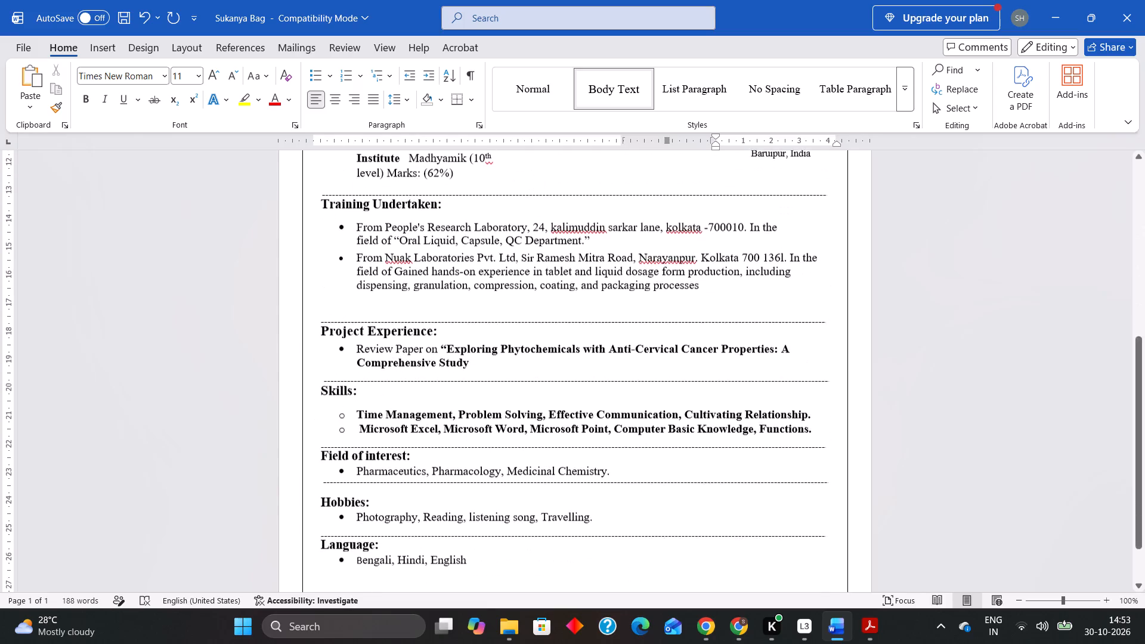
pyautogui.scroll(-4, 588, 429)
pyautogui.scroll(9, 588, 431)
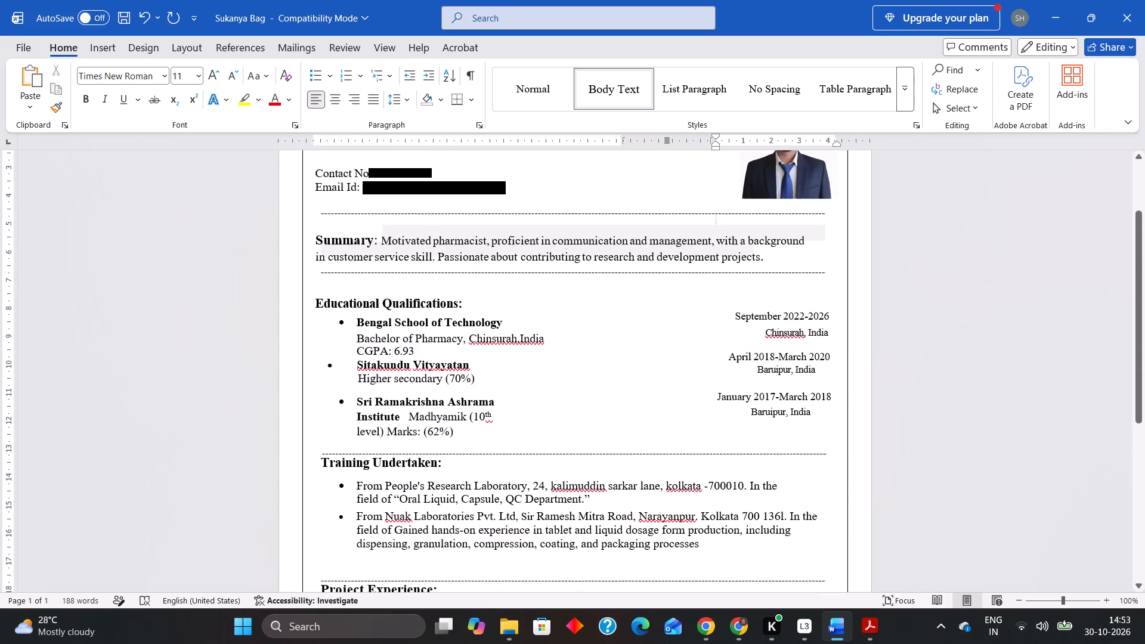
pyautogui.click(413, 239)
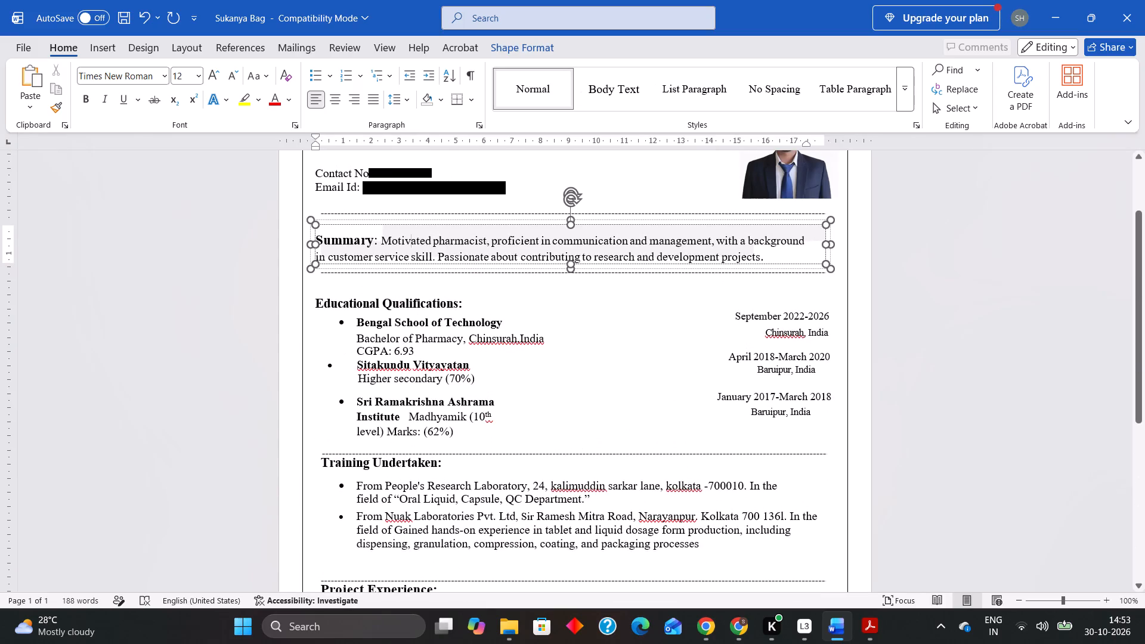
pyautogui.click(629, 239)
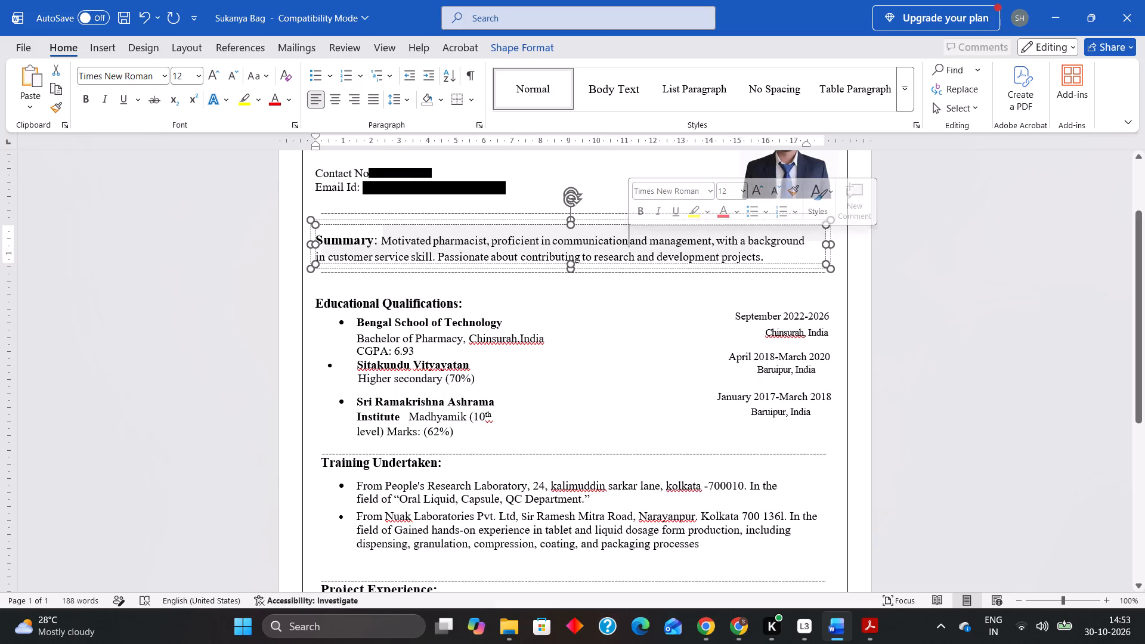
pyautogui.click(782, 258)
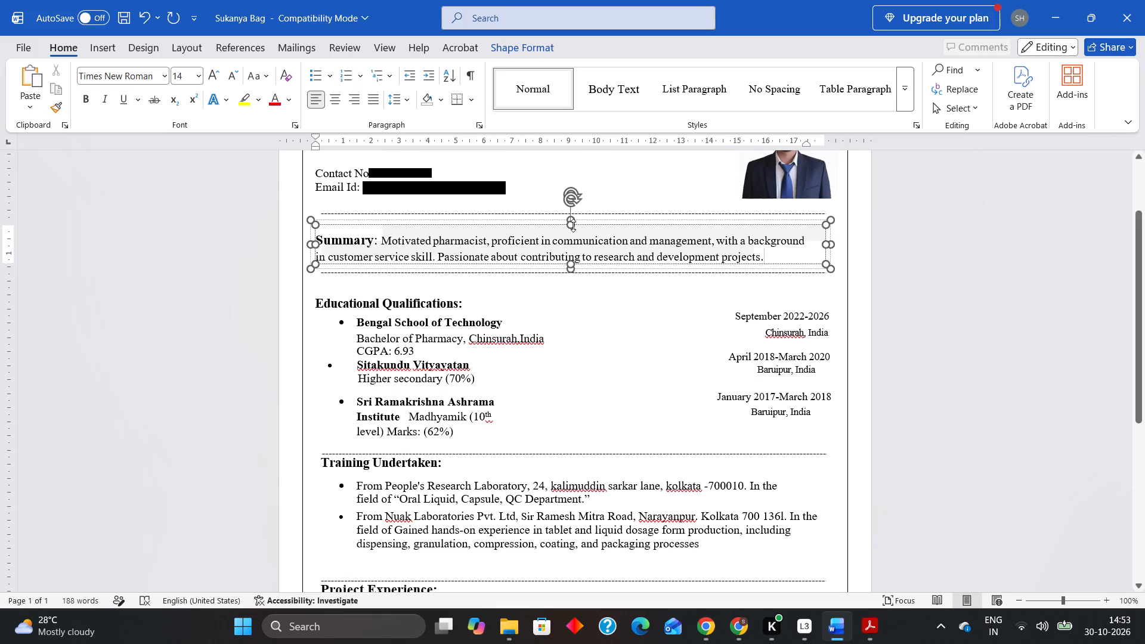
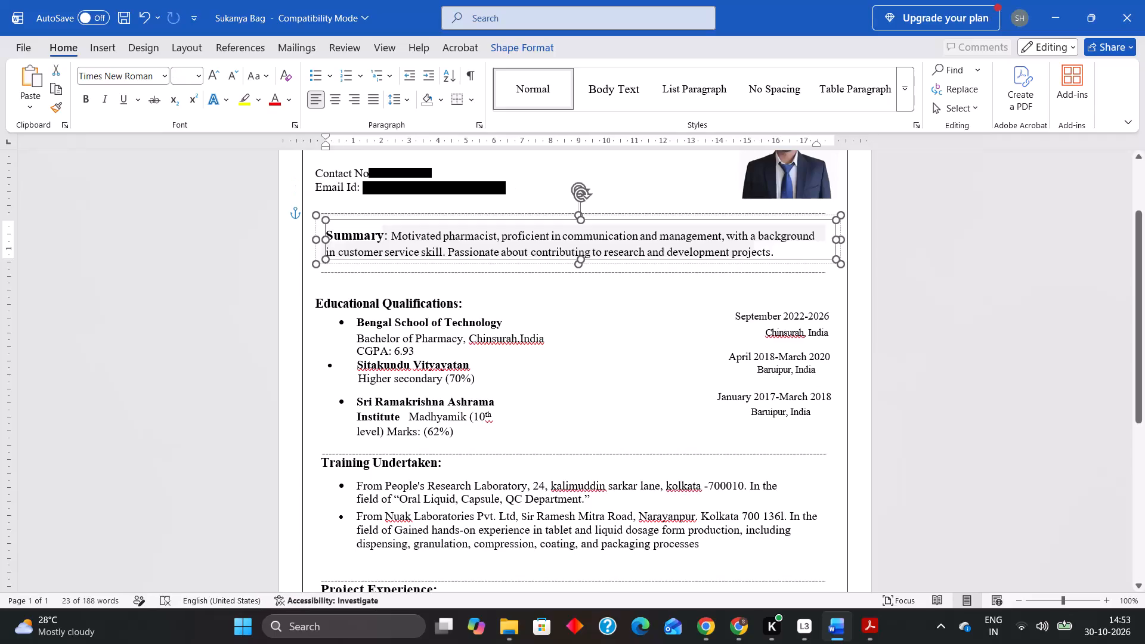
# Undo the last move of the Summary text box and deselect it.
pyautogui.hotkey('ctrl', 'z')
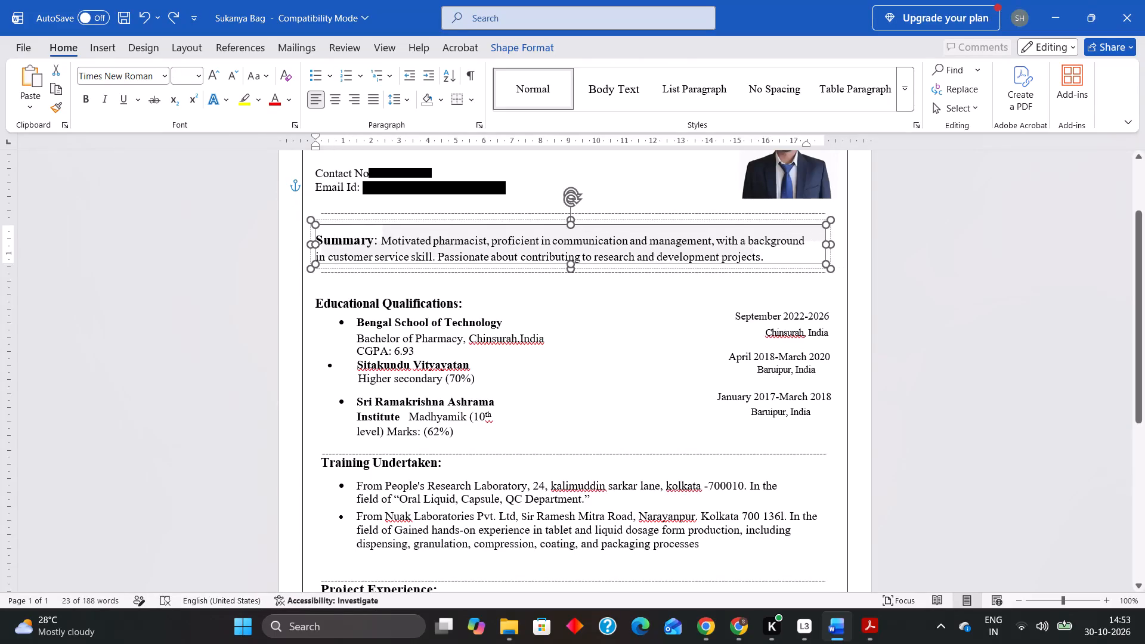
pyautogui.click(680, 309)
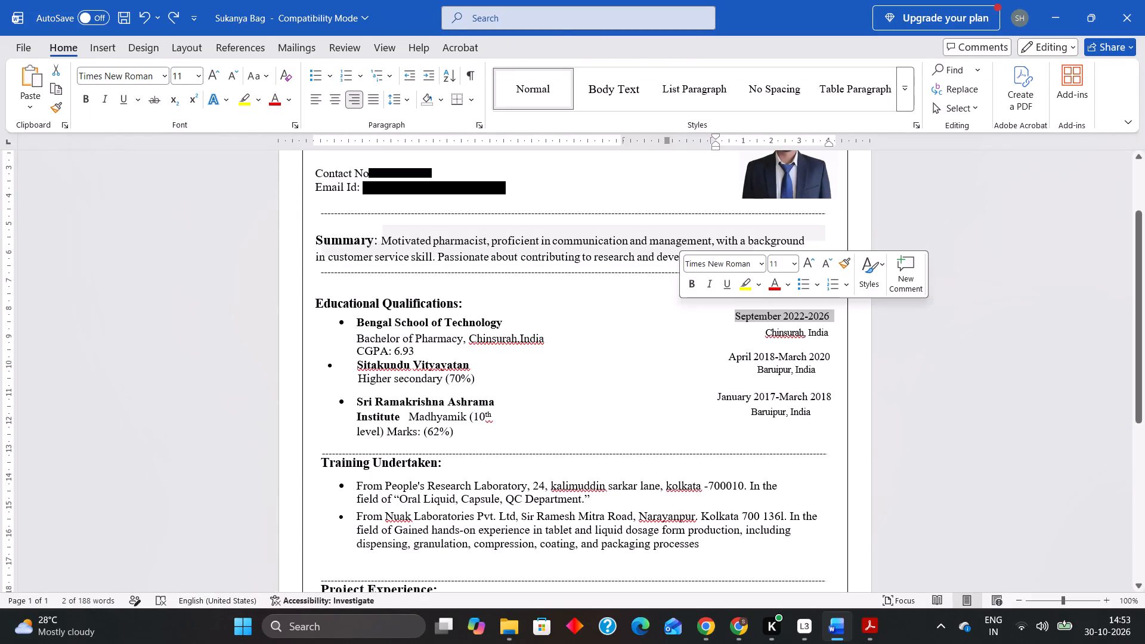
pyautogui.click(944, 338)
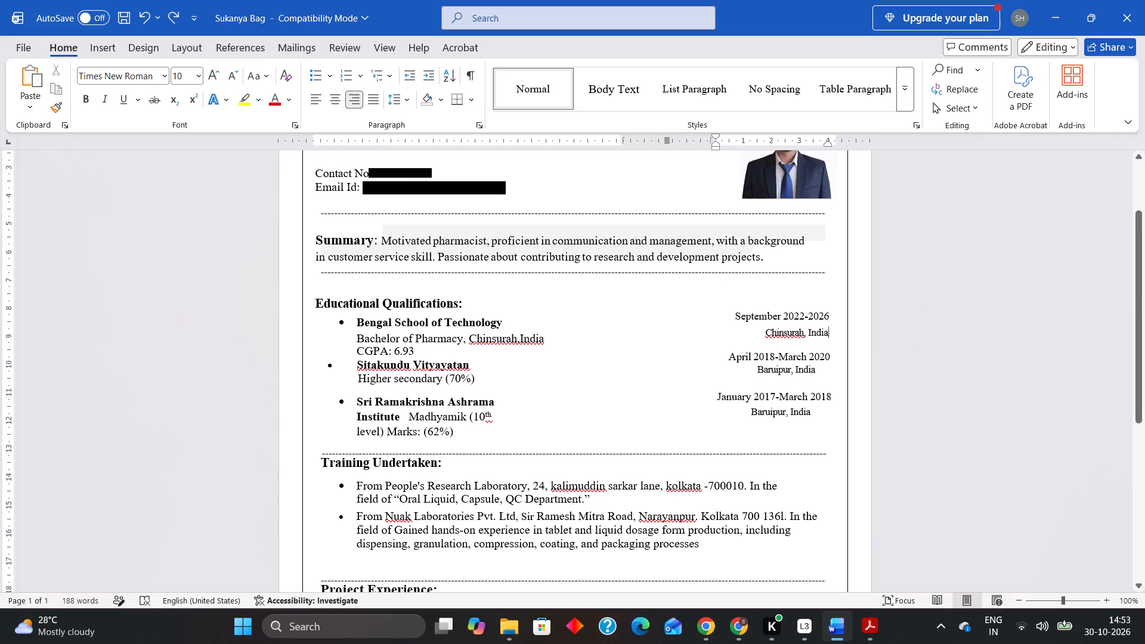
# Review the résumé's layout from the header and Summary through the education, training, project, skills, interest and hobbies sections.
pyautogui.scroll(2, 945, 339)
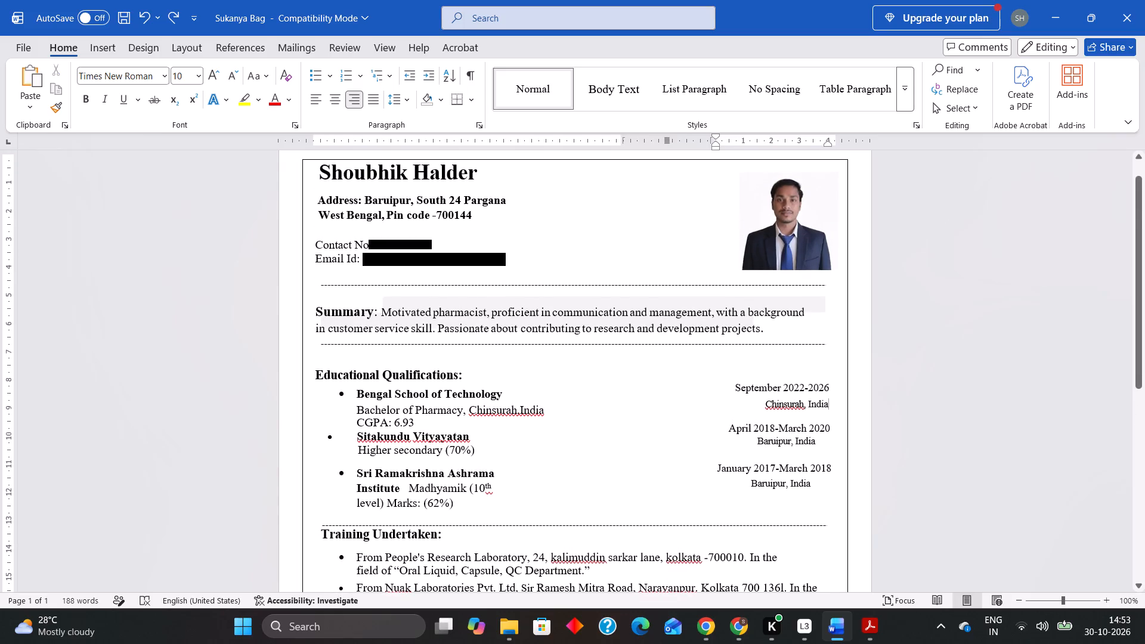
pyautogui.scroll(2, 945, 339)
pyautogui.scroll(-16, 942, 346)
pyautogui.scroll(4, 898, 469)
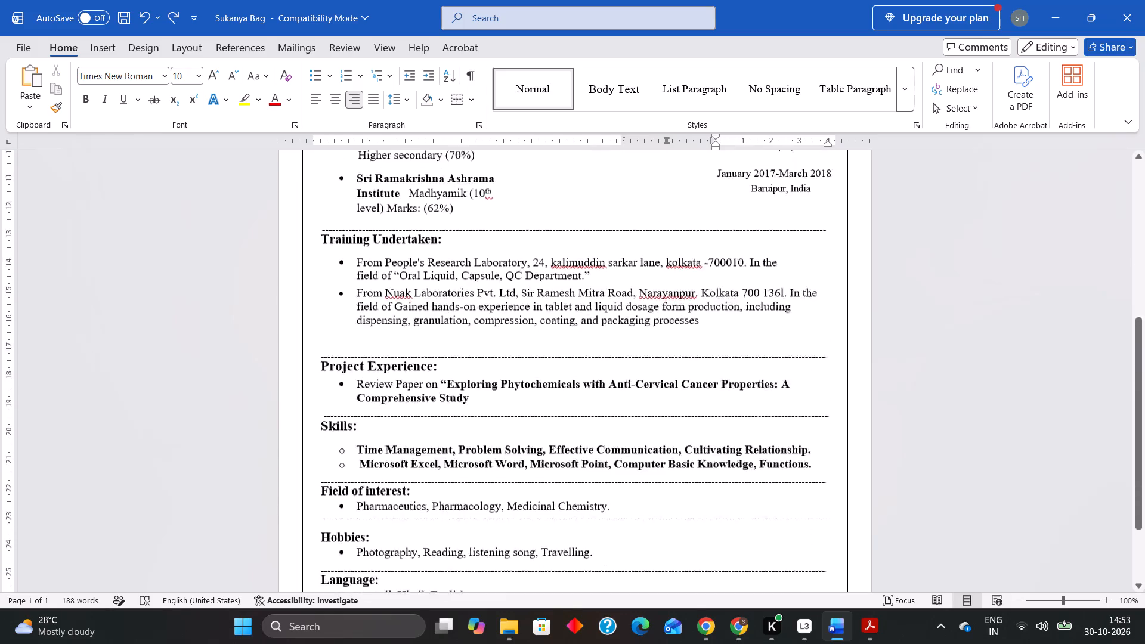
pyautogui.scroll(8, 898, 469)
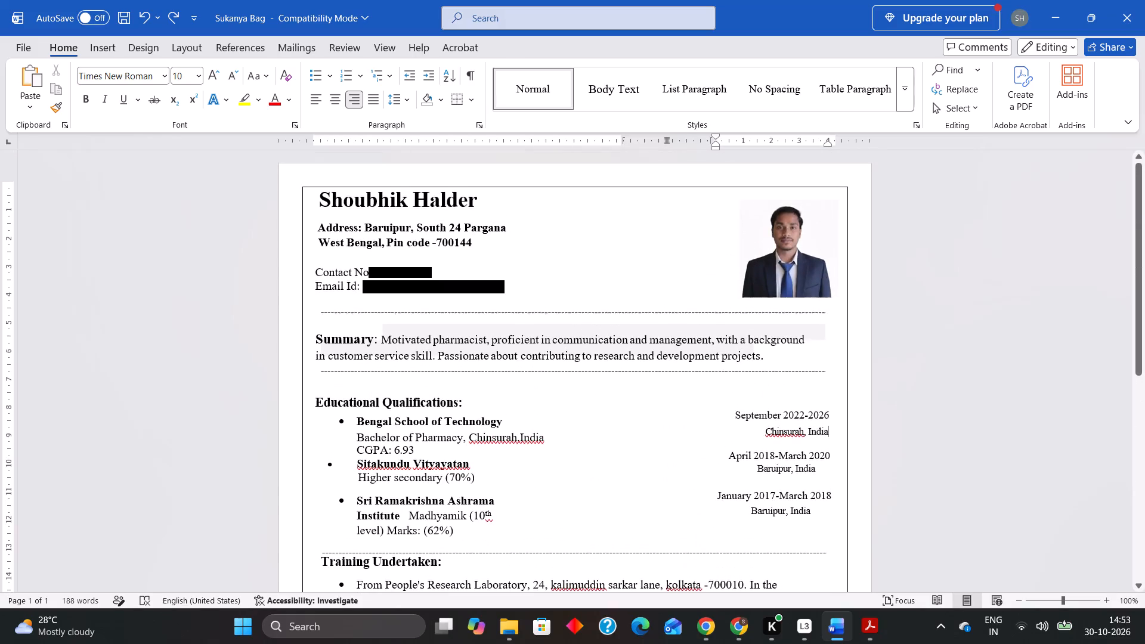
pyautogui.scroll(-4, 898, 470)
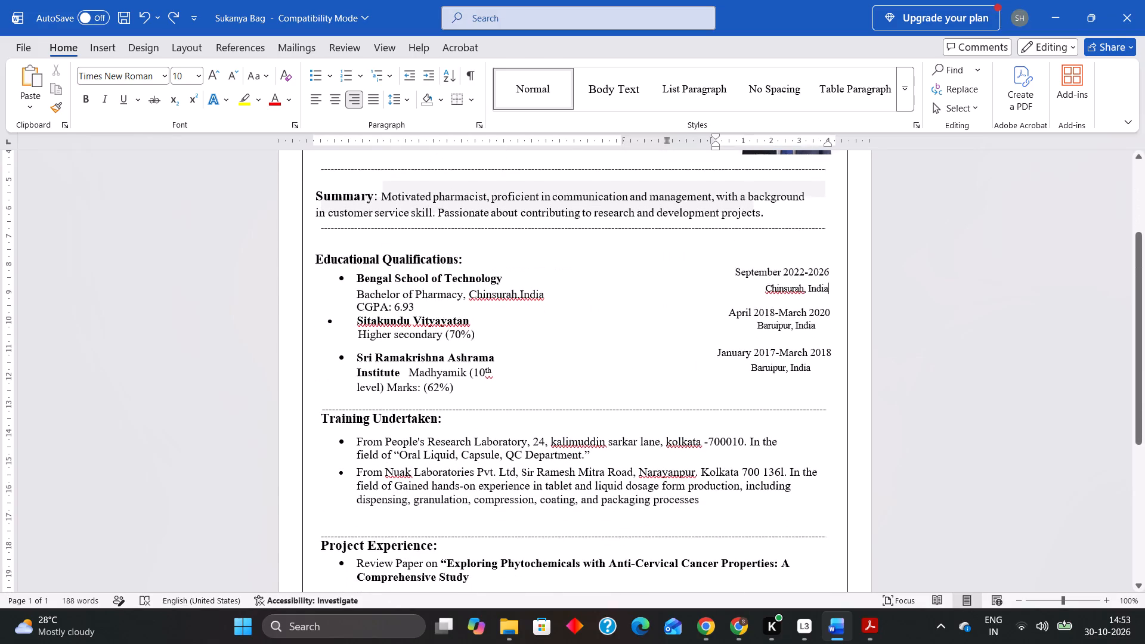
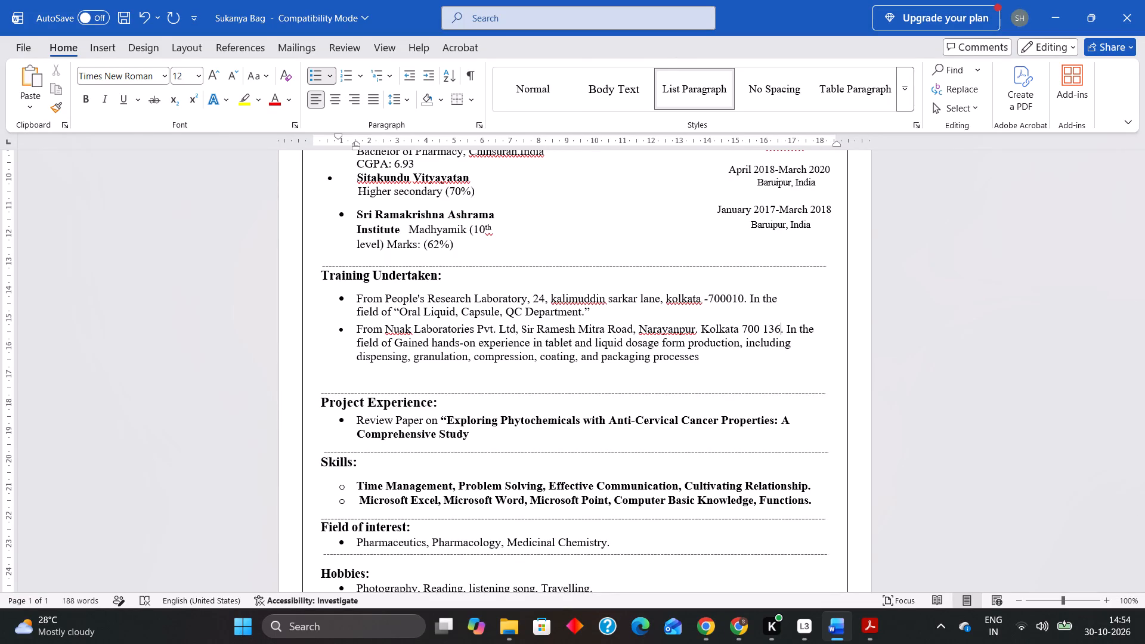
# Remove the space inside the Kolkata postal code in the Nuak Laboratories training entry.
pyautogui.click(764, 332)
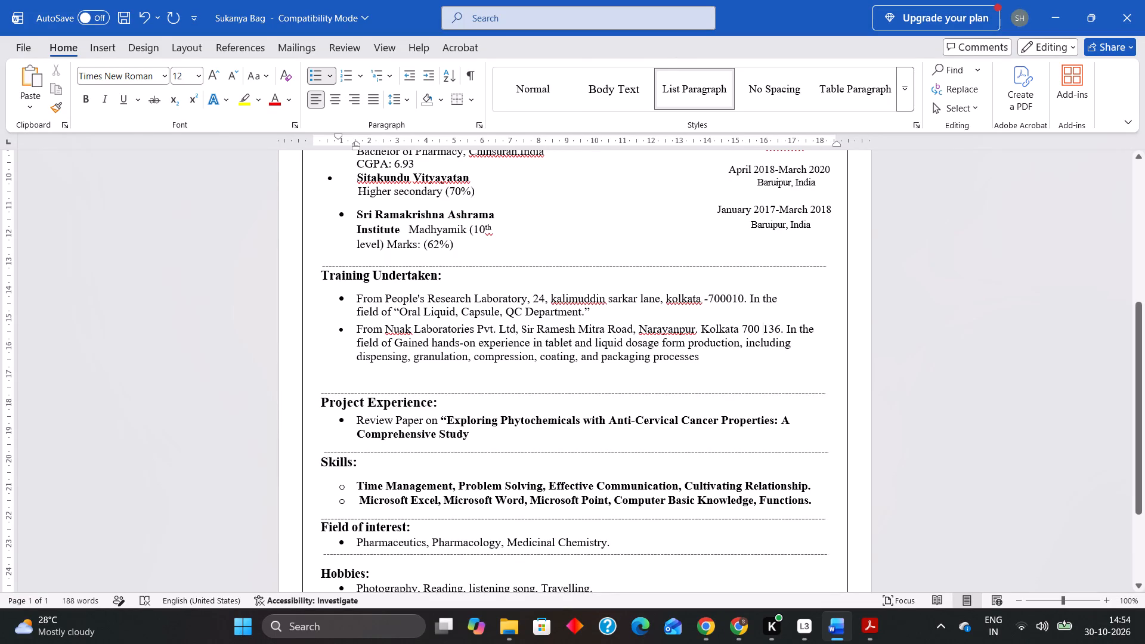
pyautogui.press('BackSpace')
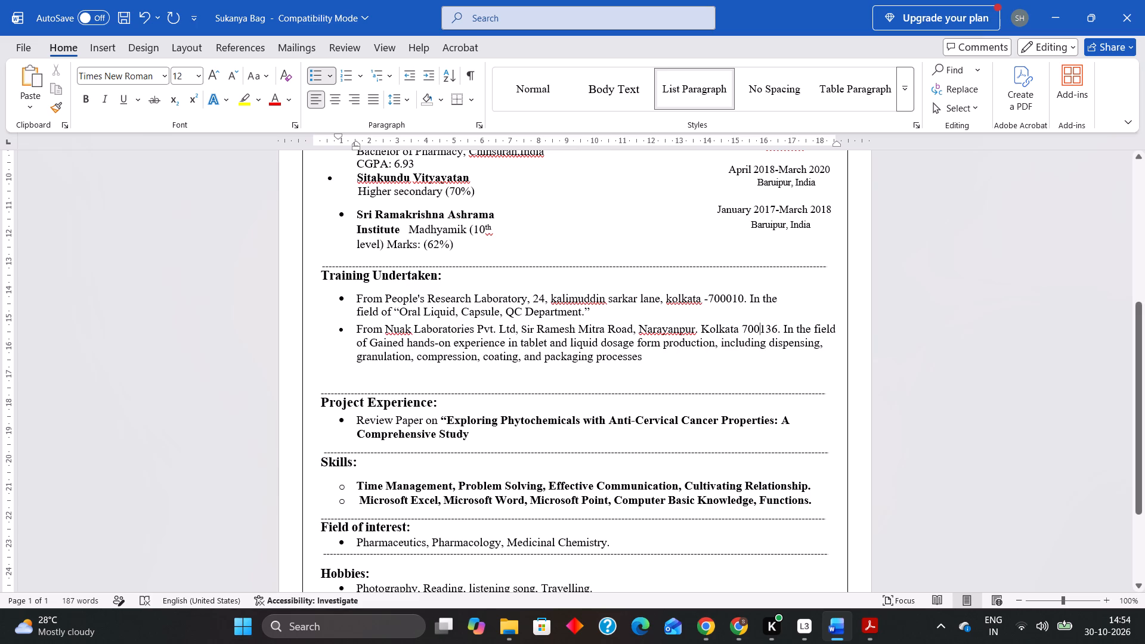
# Add a full stop after "packaging processes" at the end of the Nuak Laboratories training entry.
pyautogui.click(685, 363)
pyautogui.click(643, 359)
pyautogui.press('.')
# Place the text cursor at the end of the review paper title under Project Experience, after "Comprehensive Study".
pyautogui.click(487, 435)
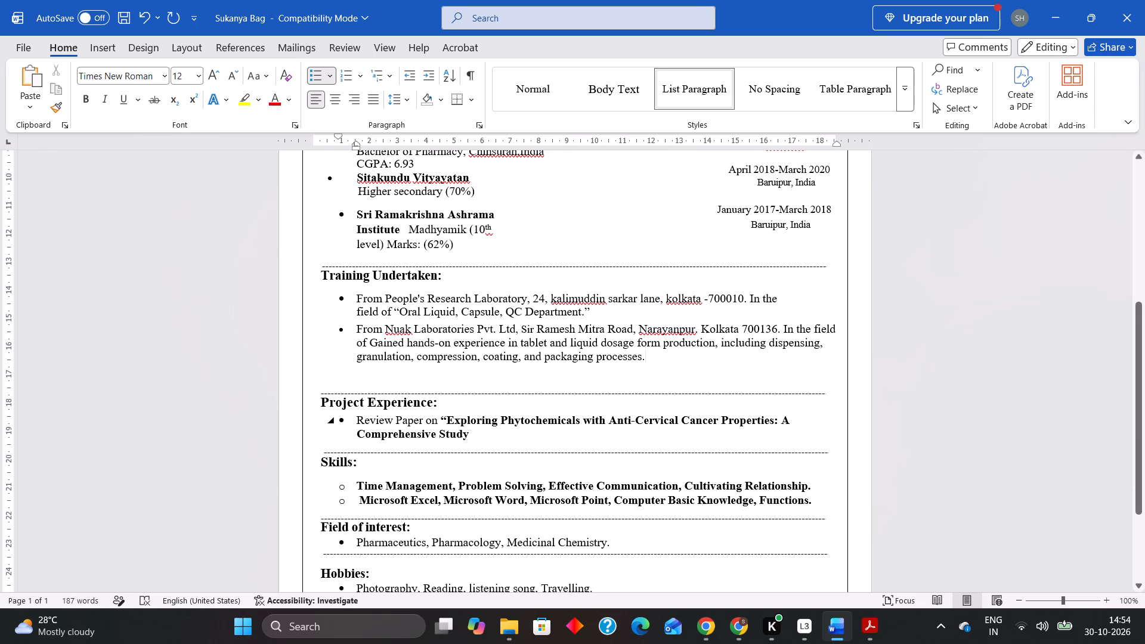
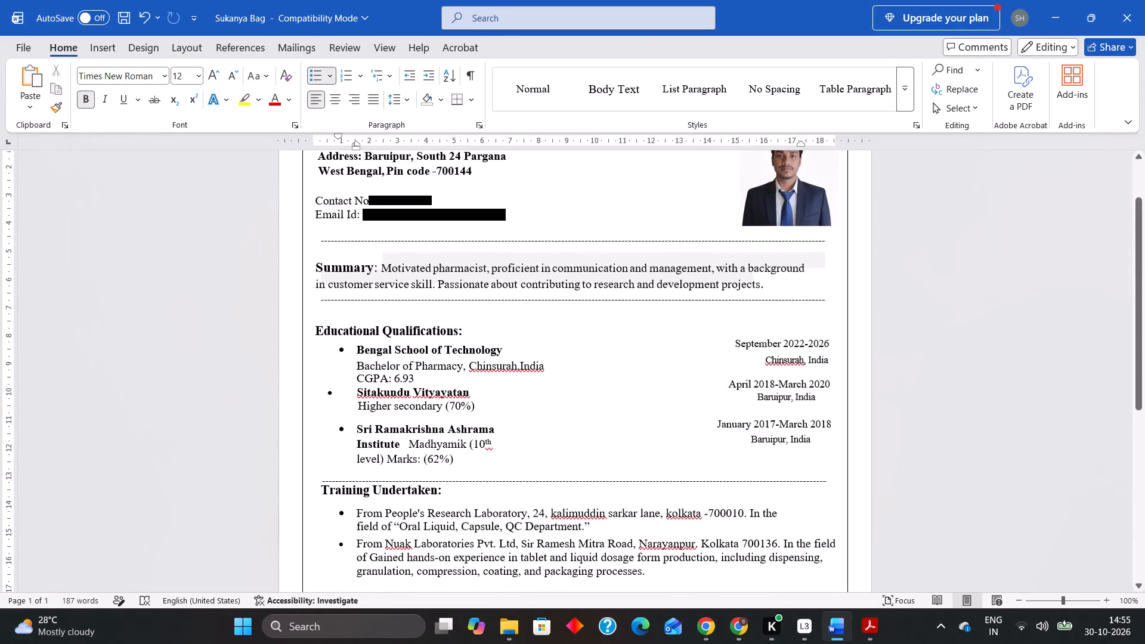
# Review the whole résumé, from the header through the Language section, checking wording, punctuation and spacing.
pyautogui.scroll(2, 751, 523)
pyautogui.scroll(-8, 751, 527)
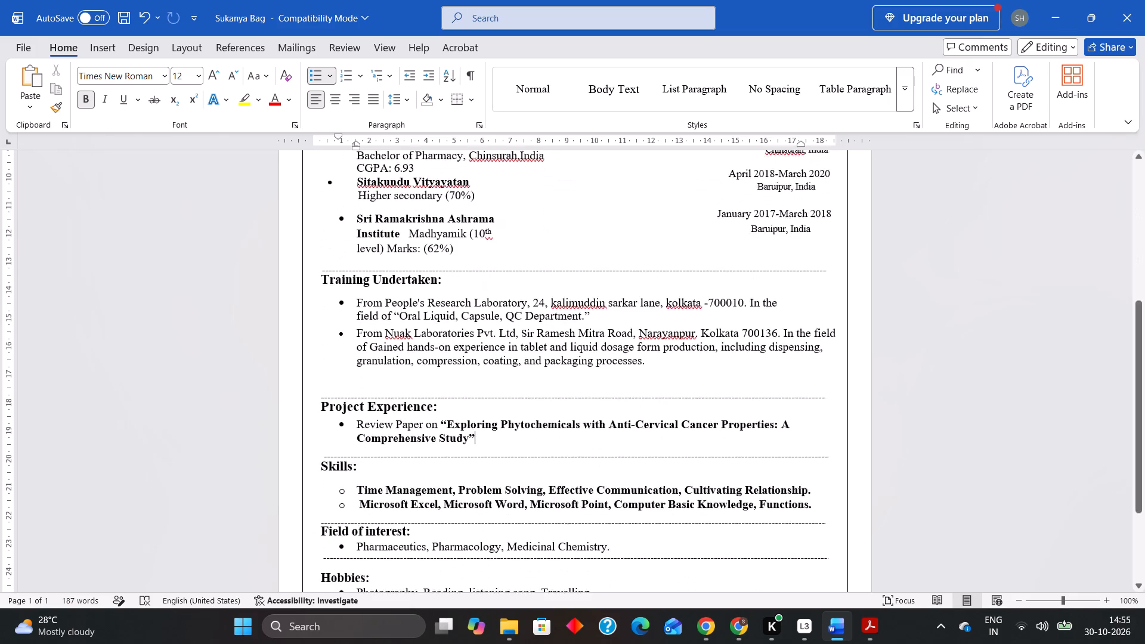
pyautogui.scroll(-6, 751, 537)
pyautogui.scroll(4, 750, 545)
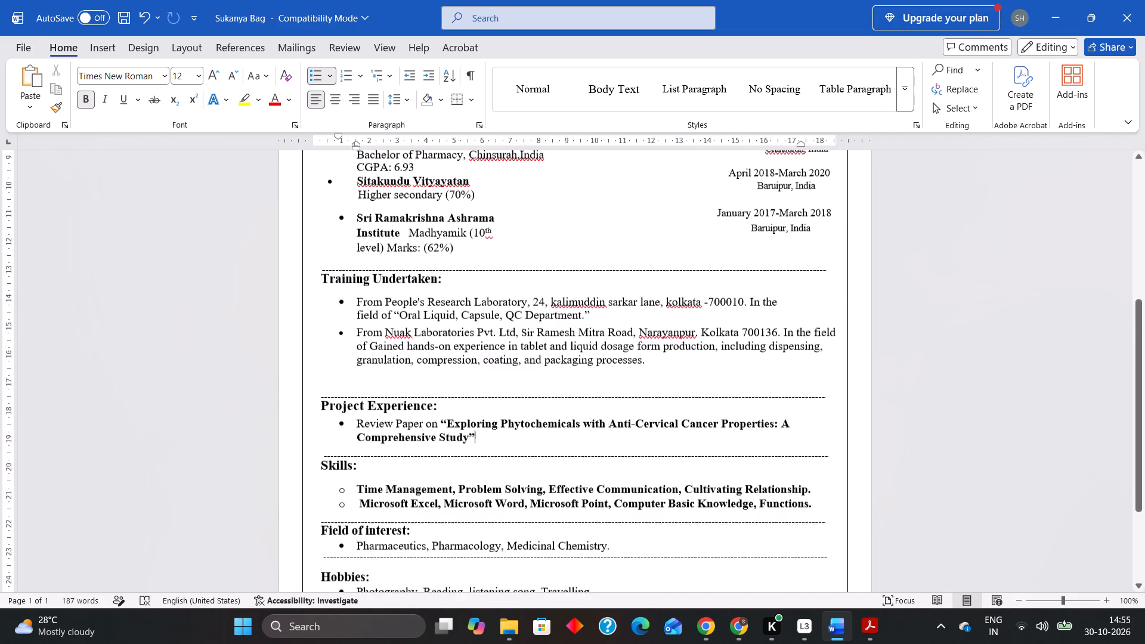
pyautogui.scroll(2, 750, 546)
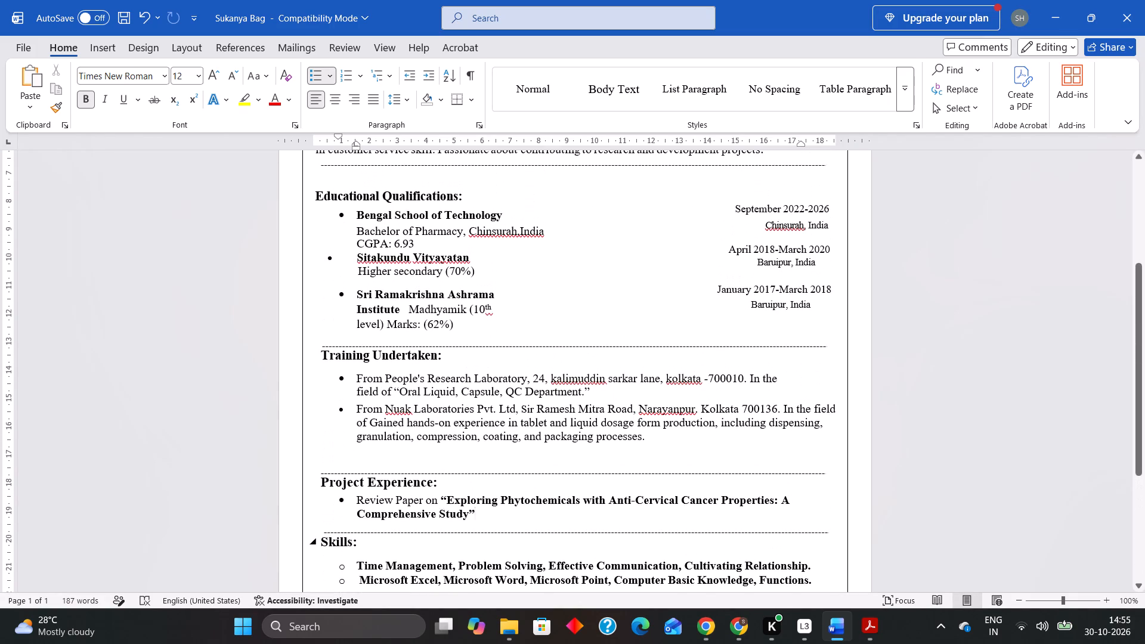
pyautogui.scroll(1, 750, 546)
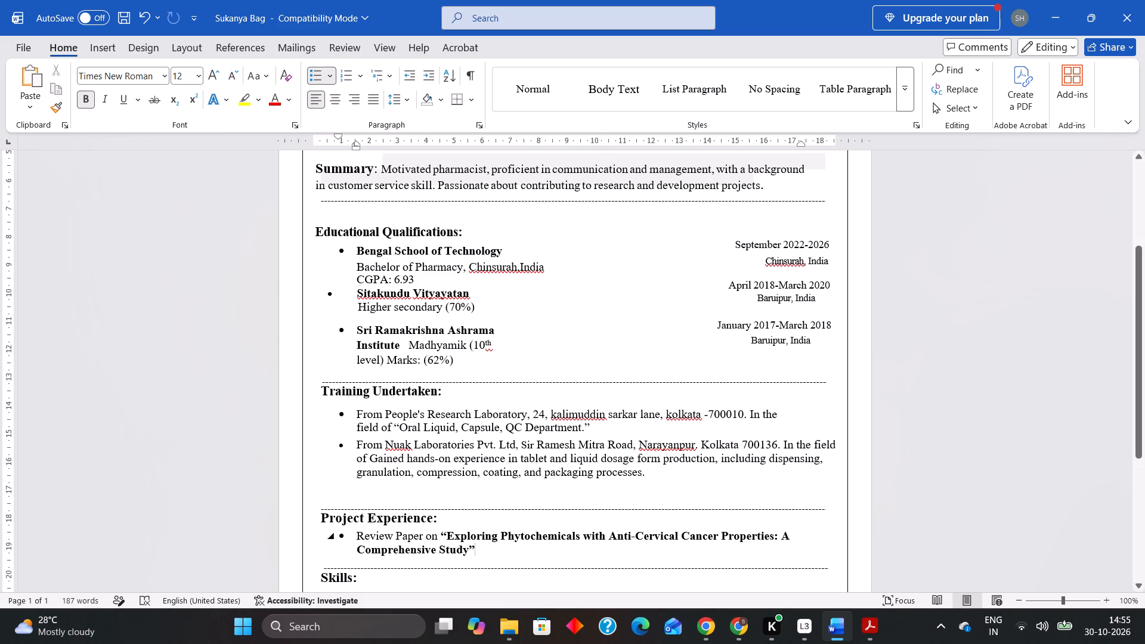
pyautogui.scroll(5, 750, 550)
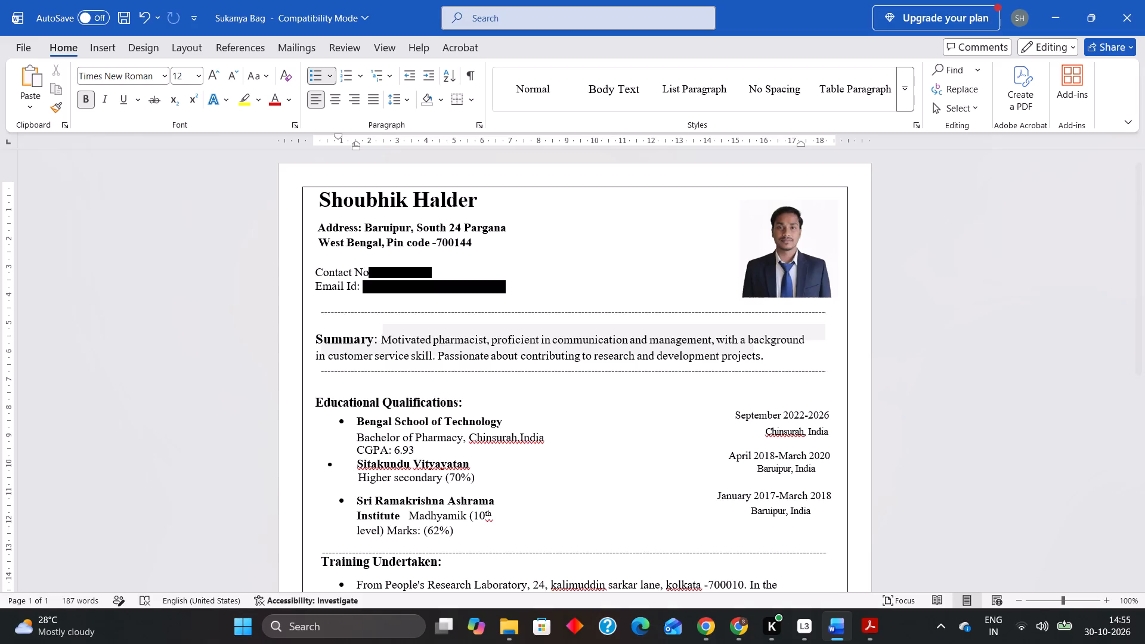
pyautogui.scroll(-5, 750, 551)
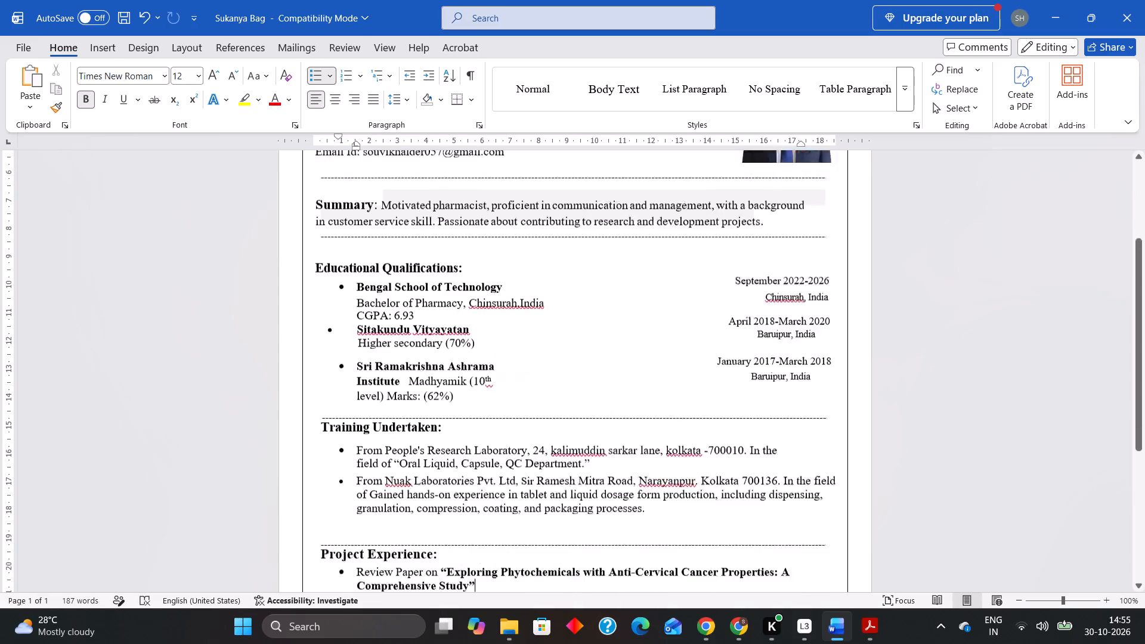
pyautogui.scroll(-1, 748, 561)
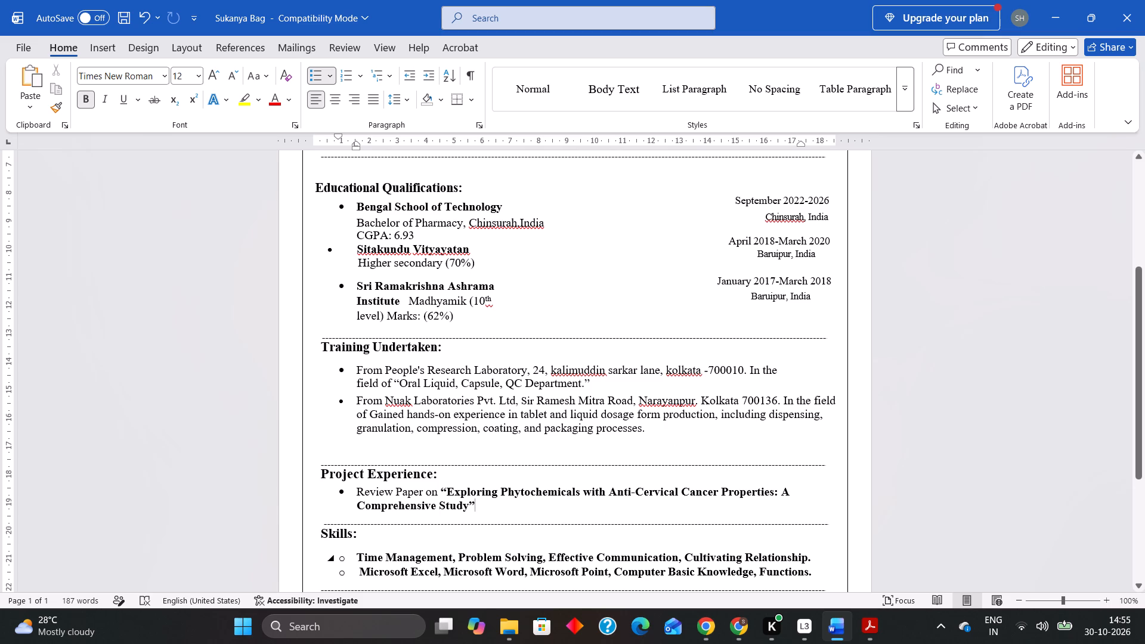
pyautogui.scroll(-5, 748, 561)
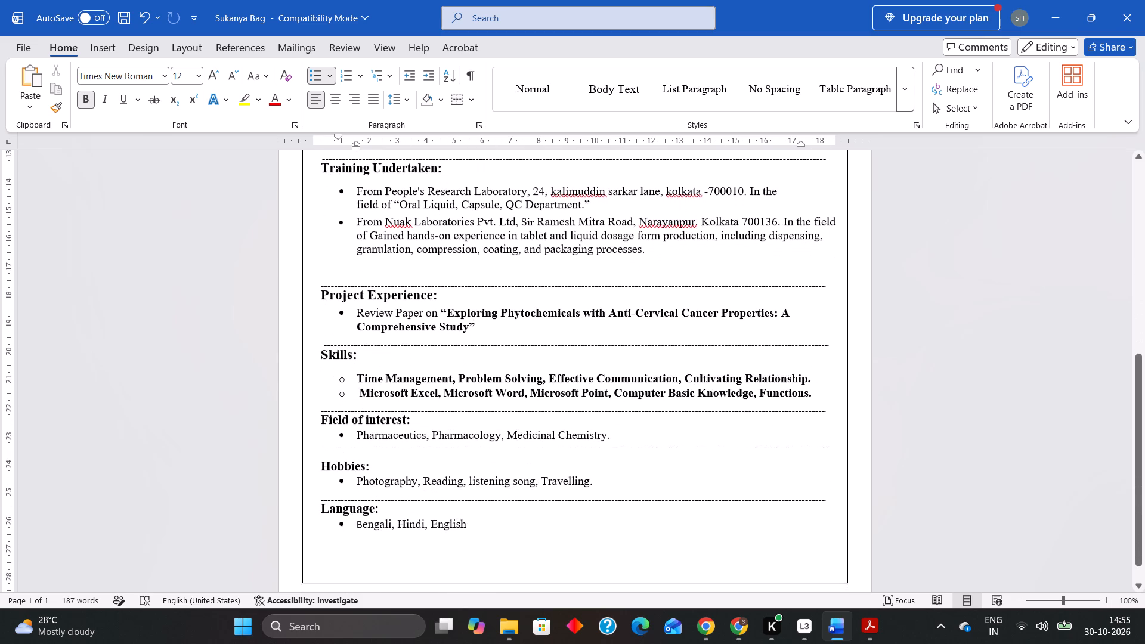
pyautogui.scroll(-3, 748, 562)
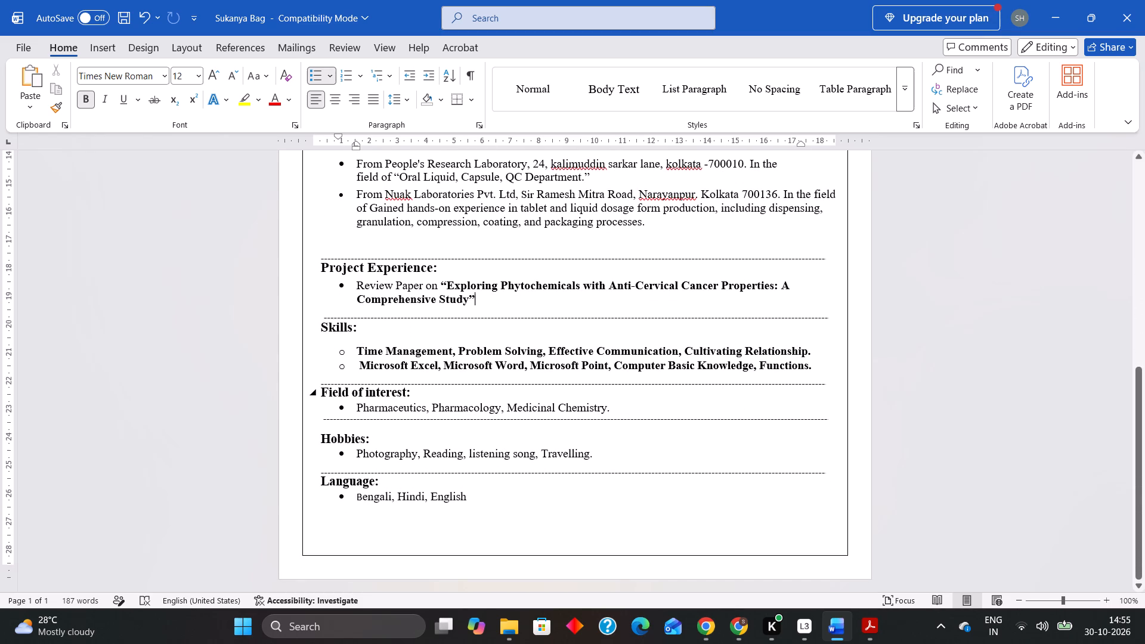
pyautogui.click(621, 411)
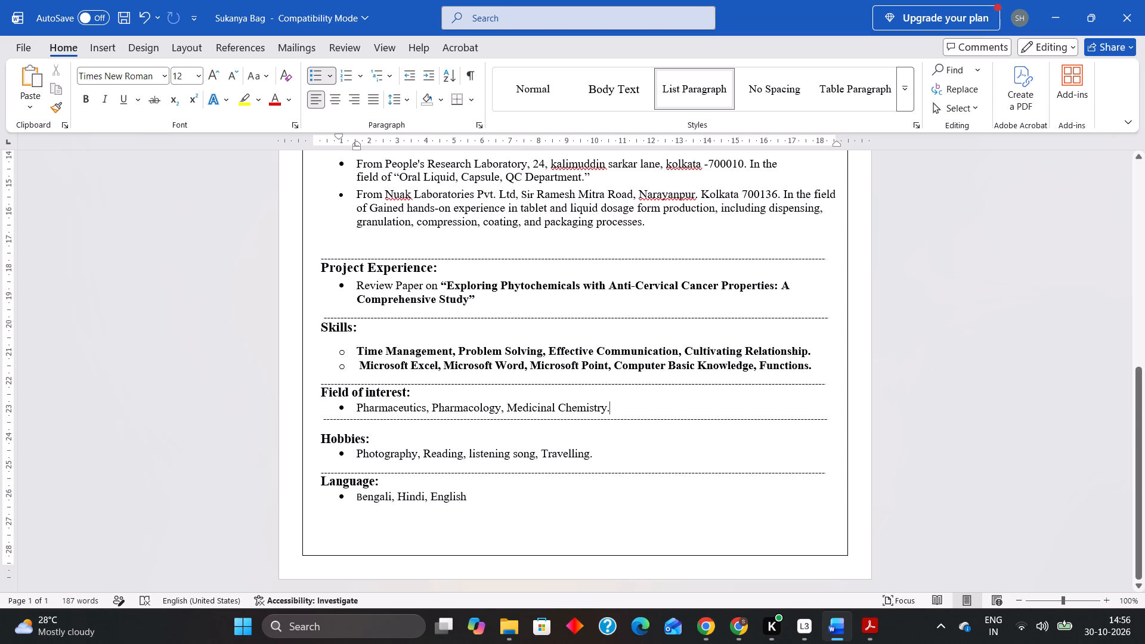
pyautogui.click(504, 628)
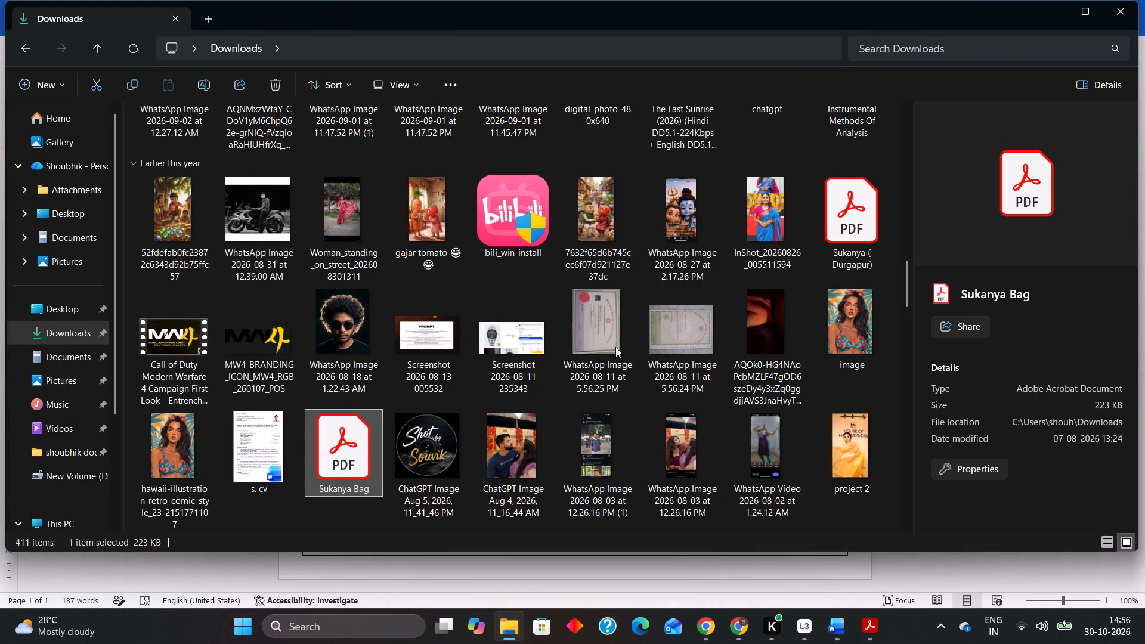
pyautogui.scroll(2, 615, 347)
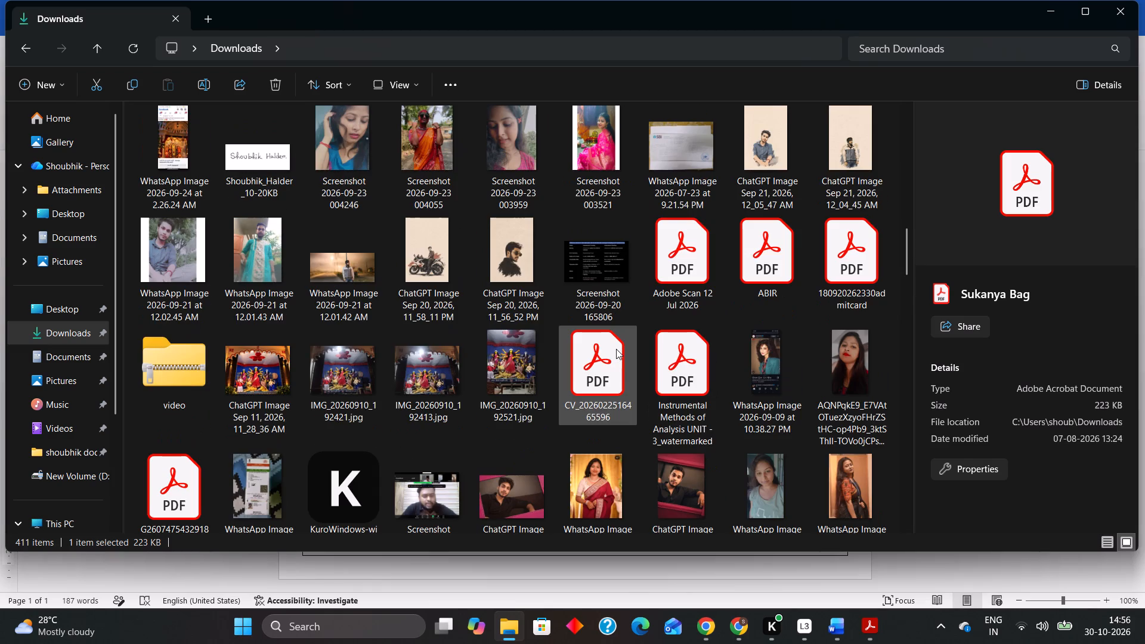
pyautogui.scroll(1, 660, 329)
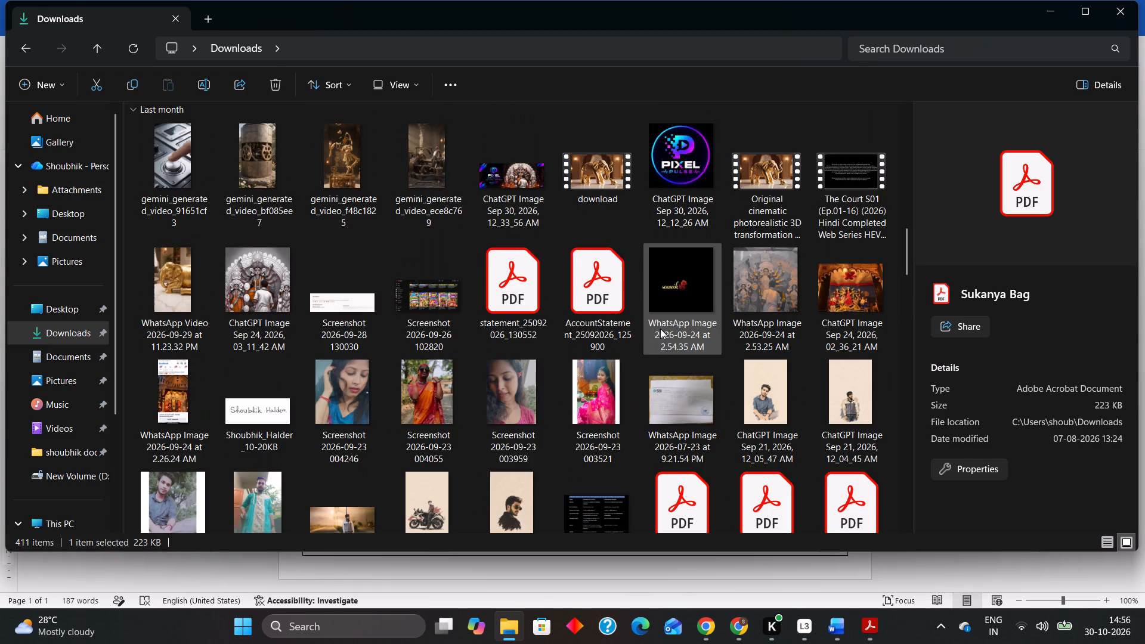
pyautogui.scroll(1, 660, 329)
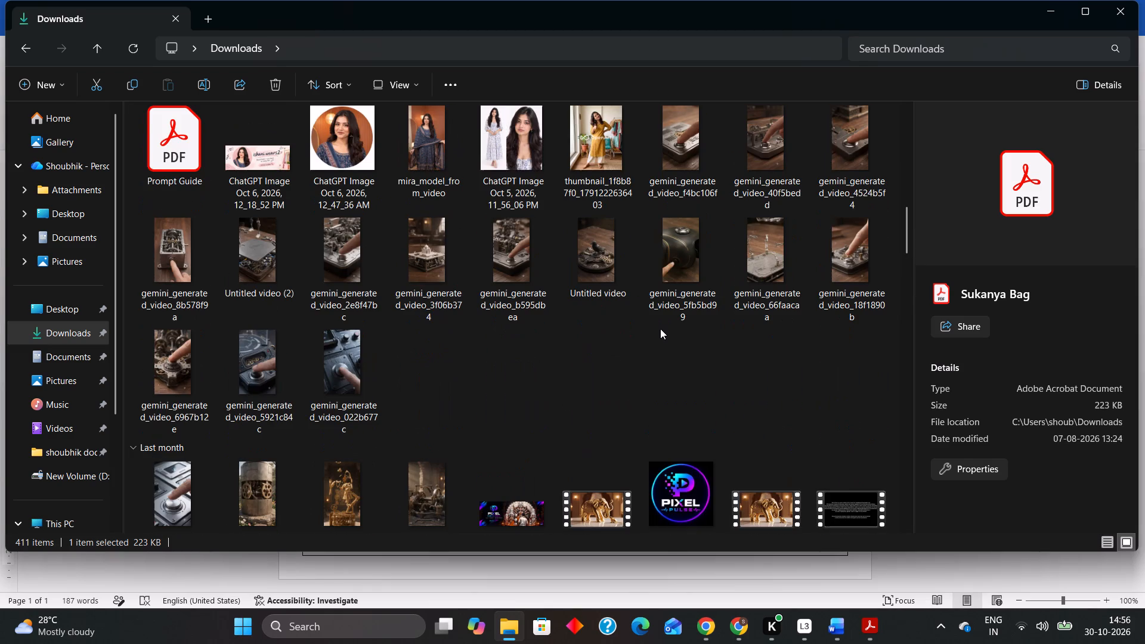
pyautogui.scroll(1, 660, 329)
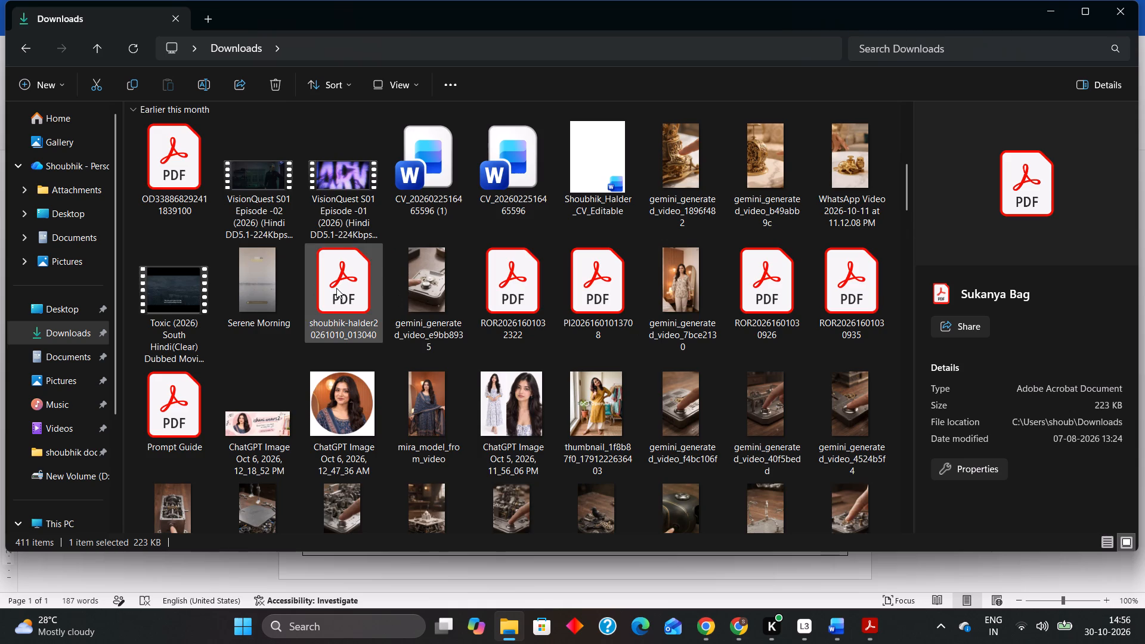
pyautogui.scroll(1, 336, 288)
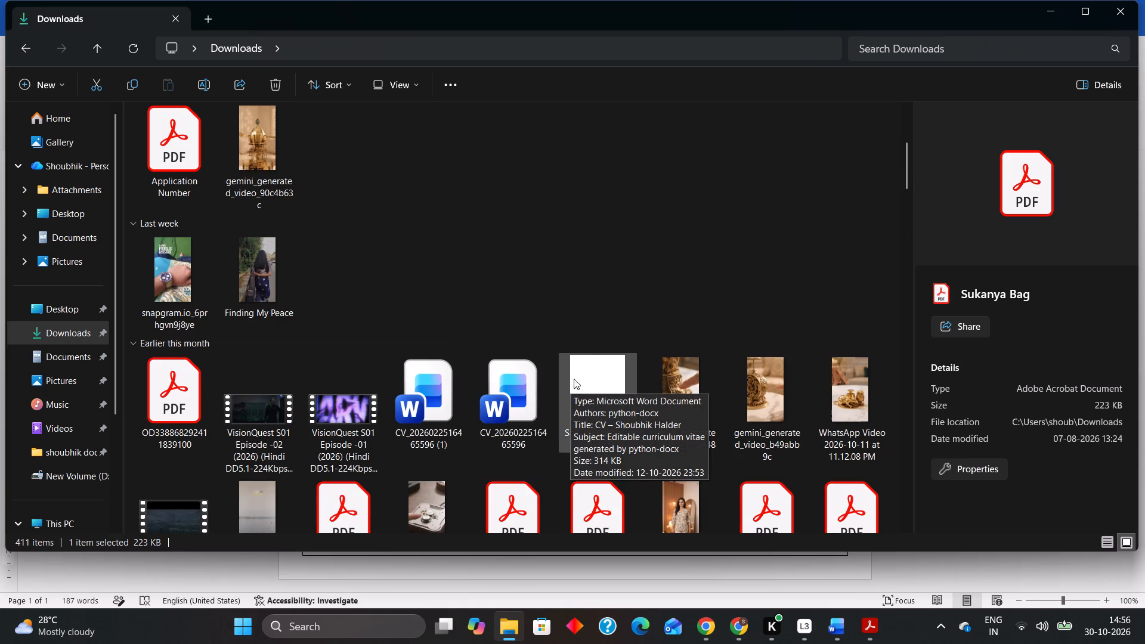
pyautogui.scroll(2, 602, 338)
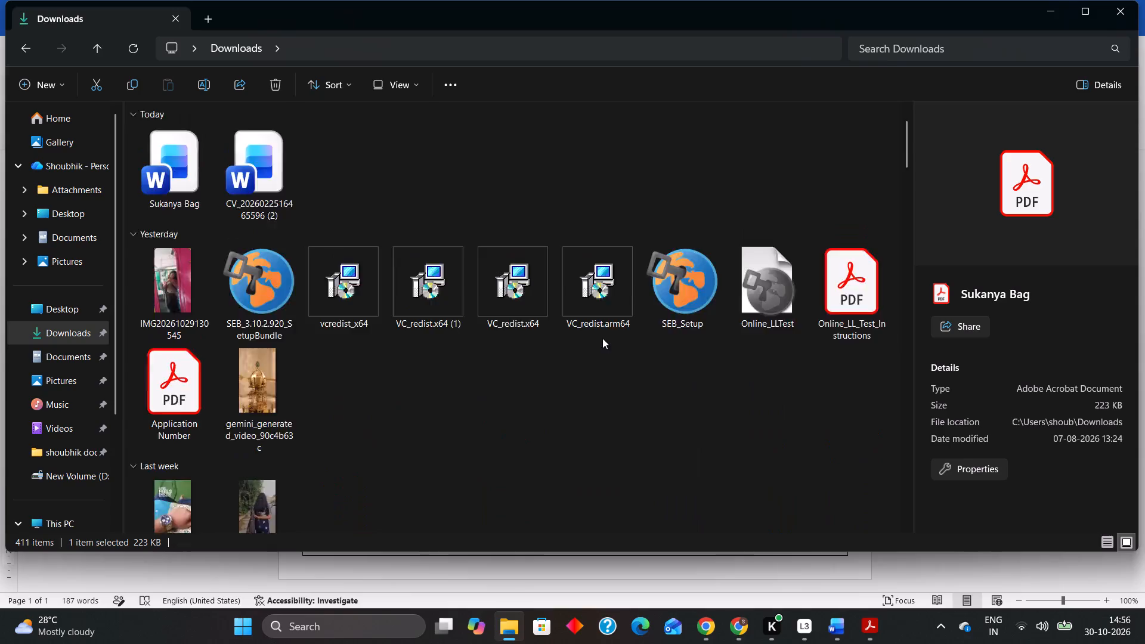
pyautogui.scroll(-6, 602, 338)
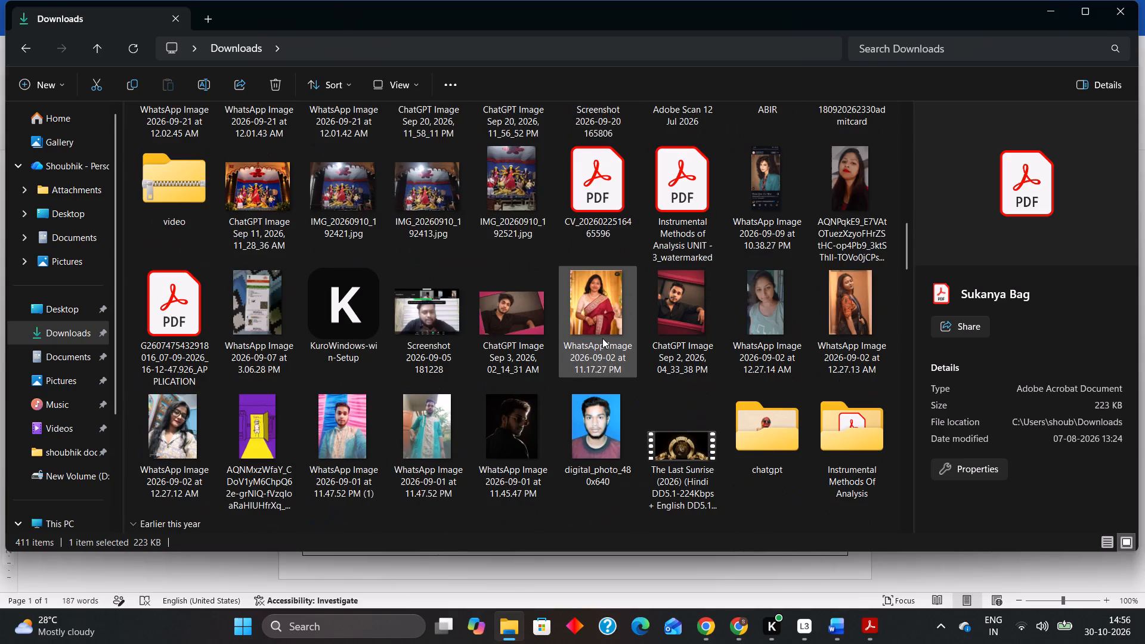
pyautogui.scroll(-1, 602, 338)
pyautogui.scroll(1, 602, 338)
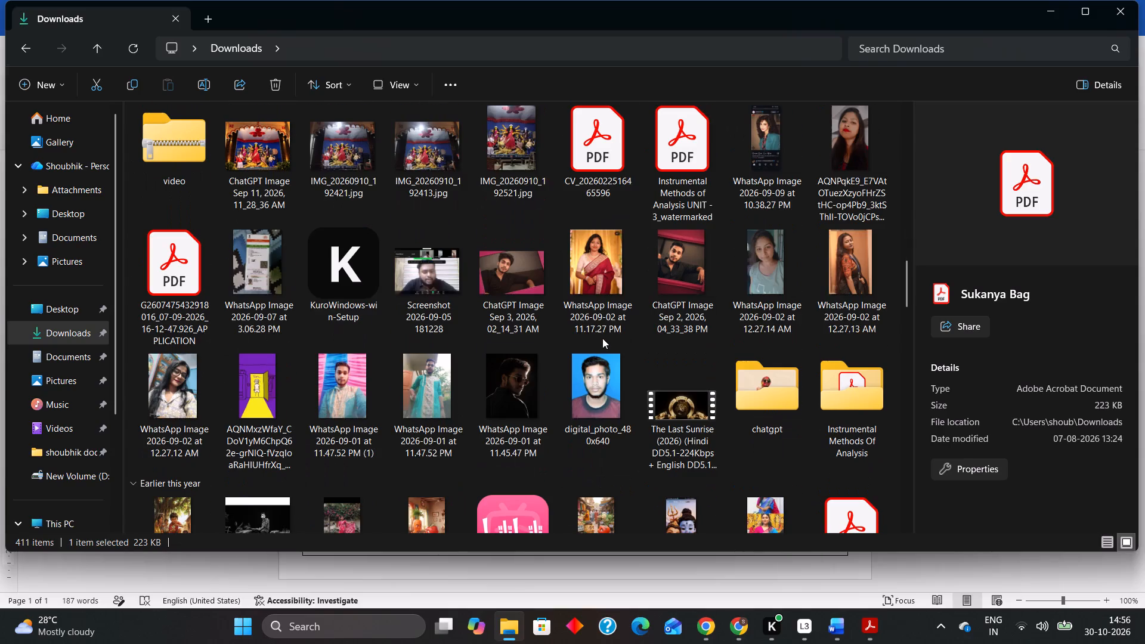
pyautogui.doubleClick(599, 178)
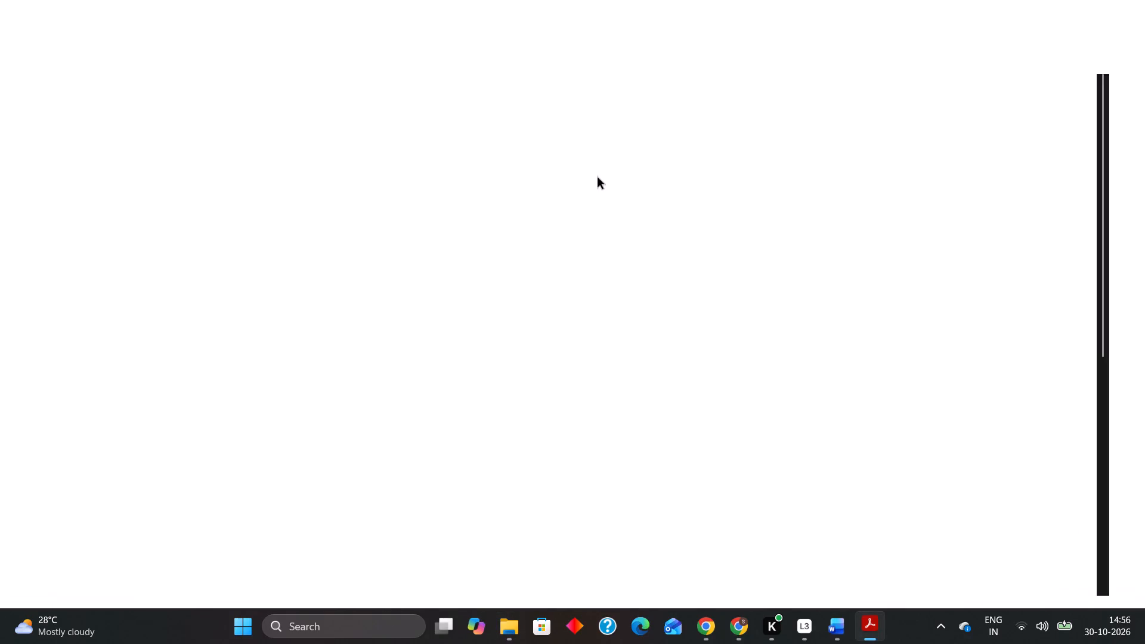
pyautogui.scroll(-2, 600, 185)
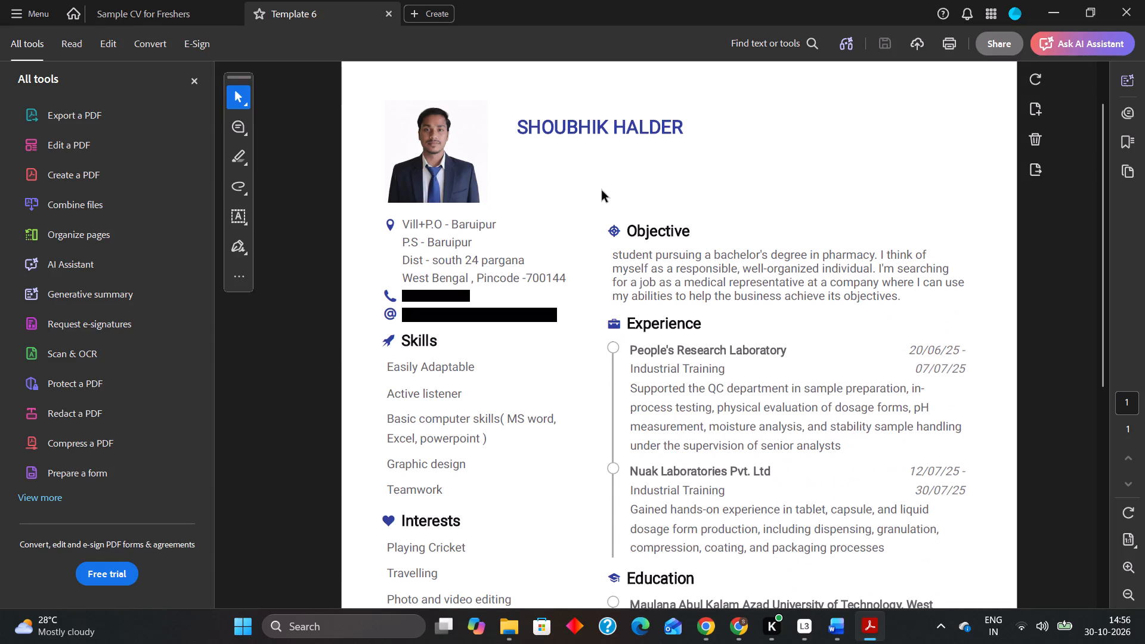
# Return to the résumé in Word, keeping the reference PDF open, and recheck its sections up to the header.
pyautogui.click(1123, 0)
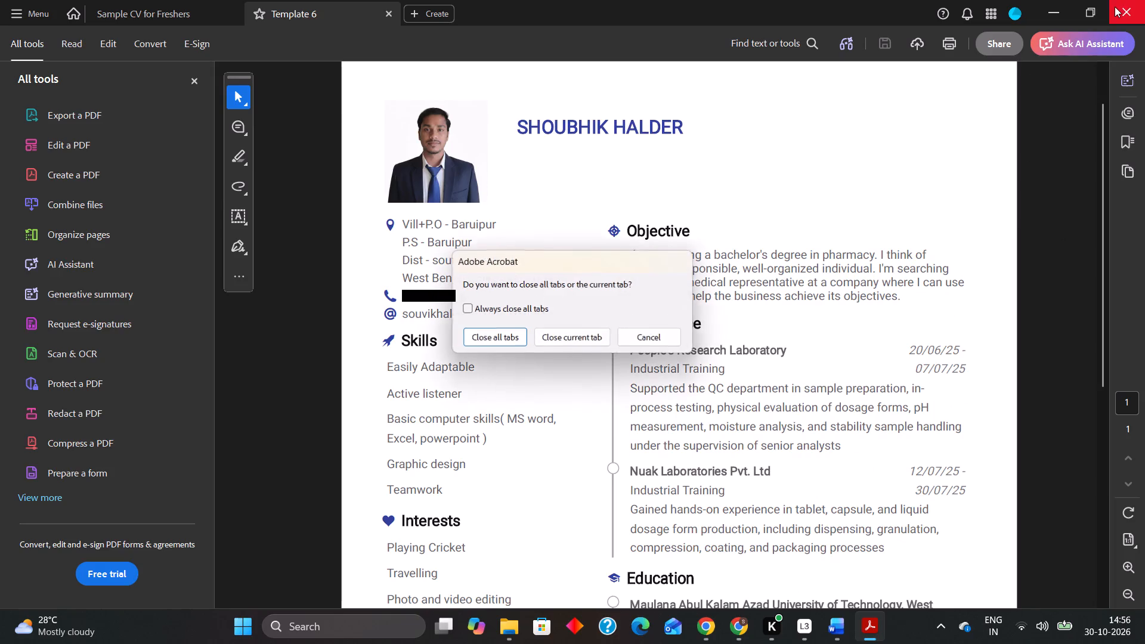
pyautogui.click(1056, 0)
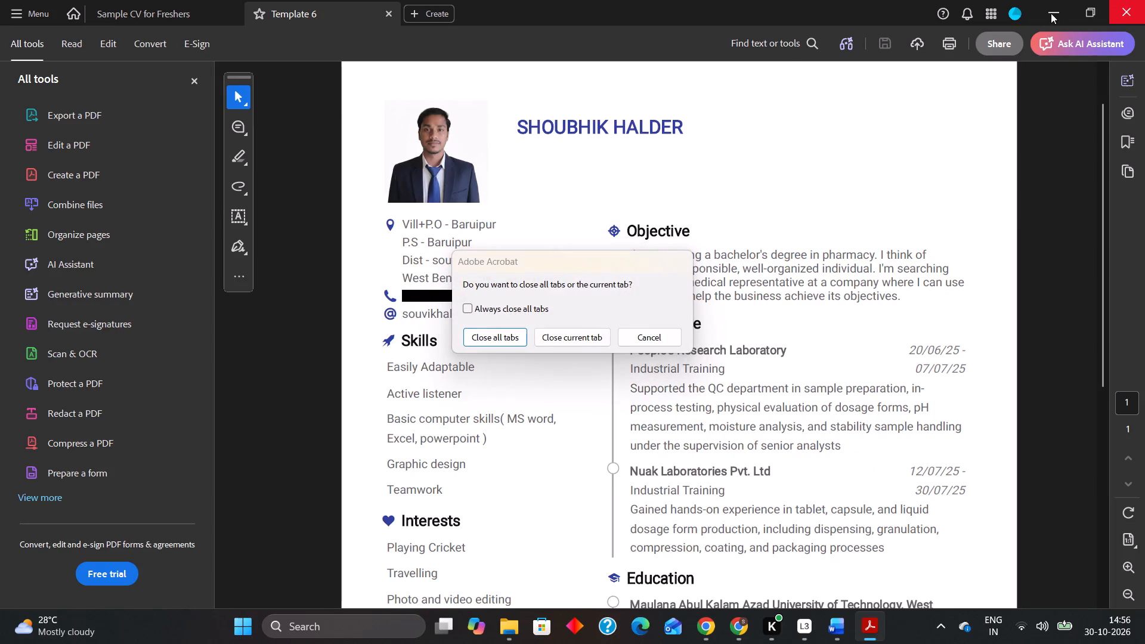
pyautogui.click(642, 342)
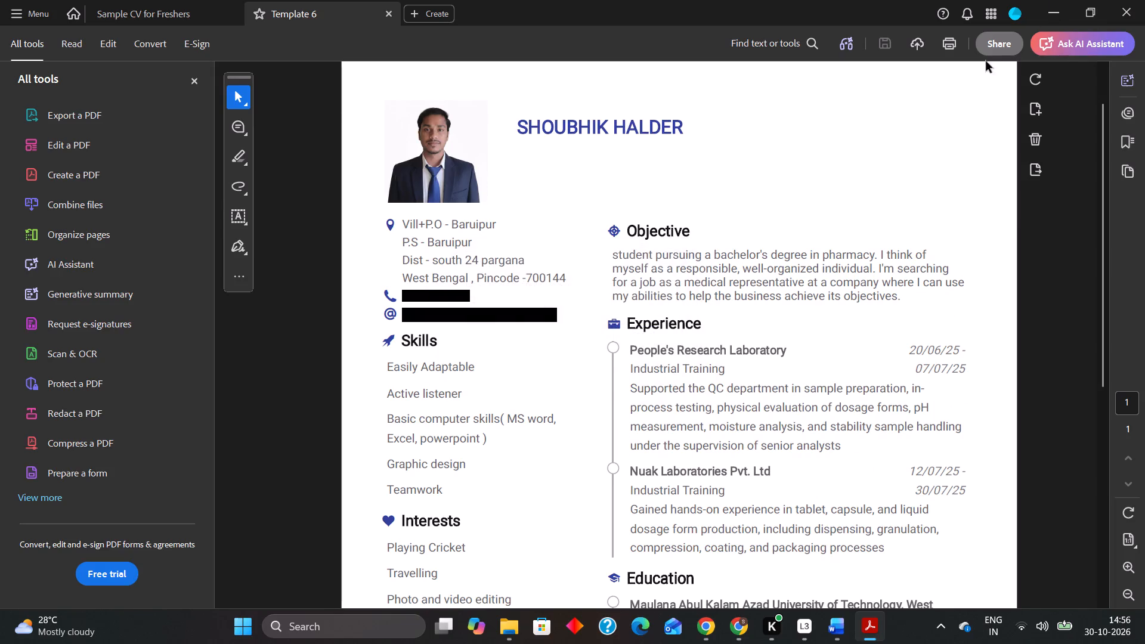
pyautogui.click(1042, 3)
pyautogui.click(1038, 10)
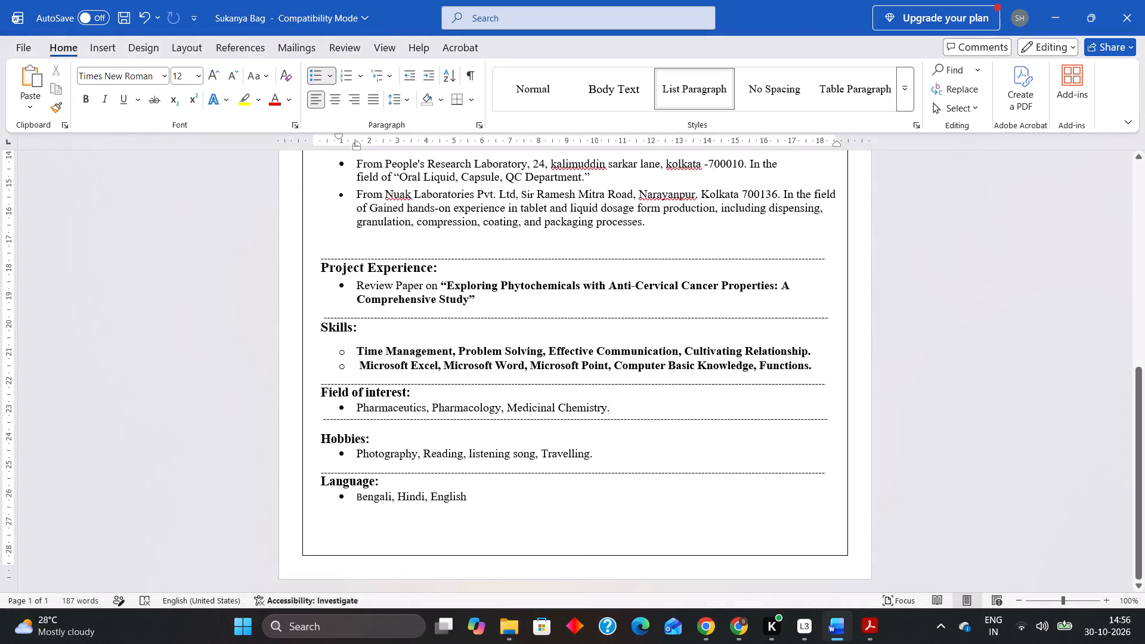
pyautogui.scroll(2, 449, 314)
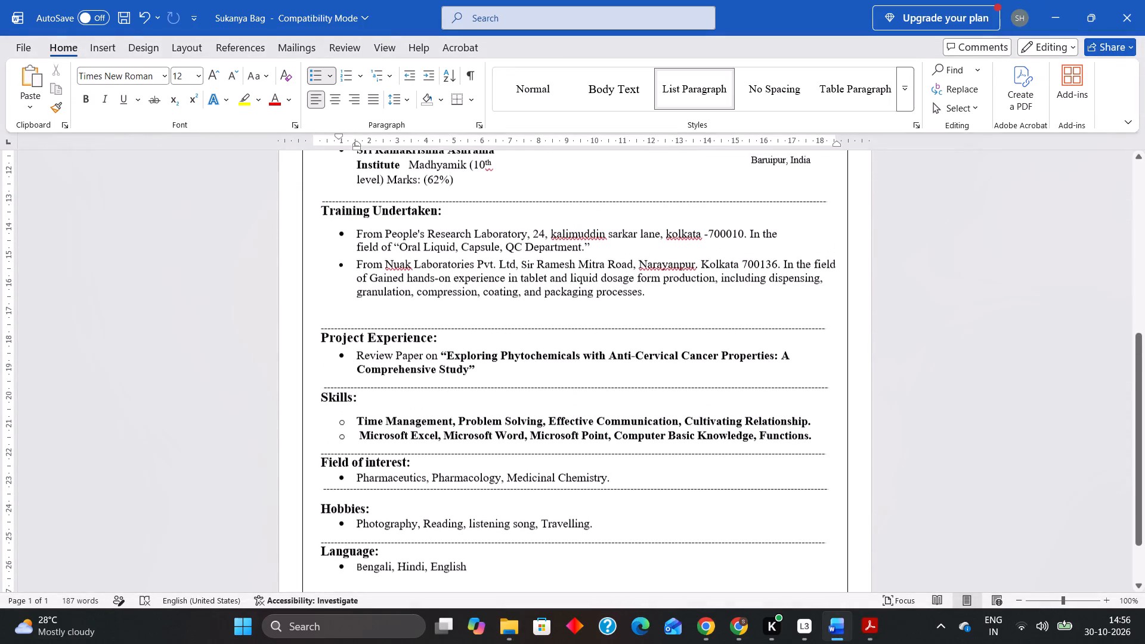
pyautogui.scroll(2, 449, 314)
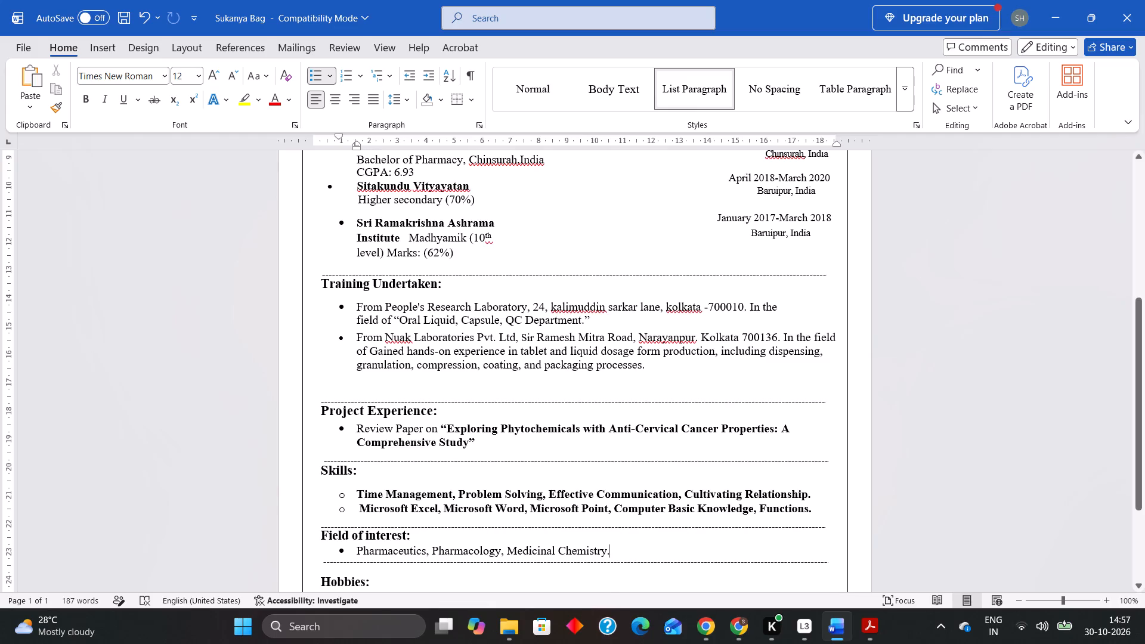
pyautogui.scroll(10, 448, 317)
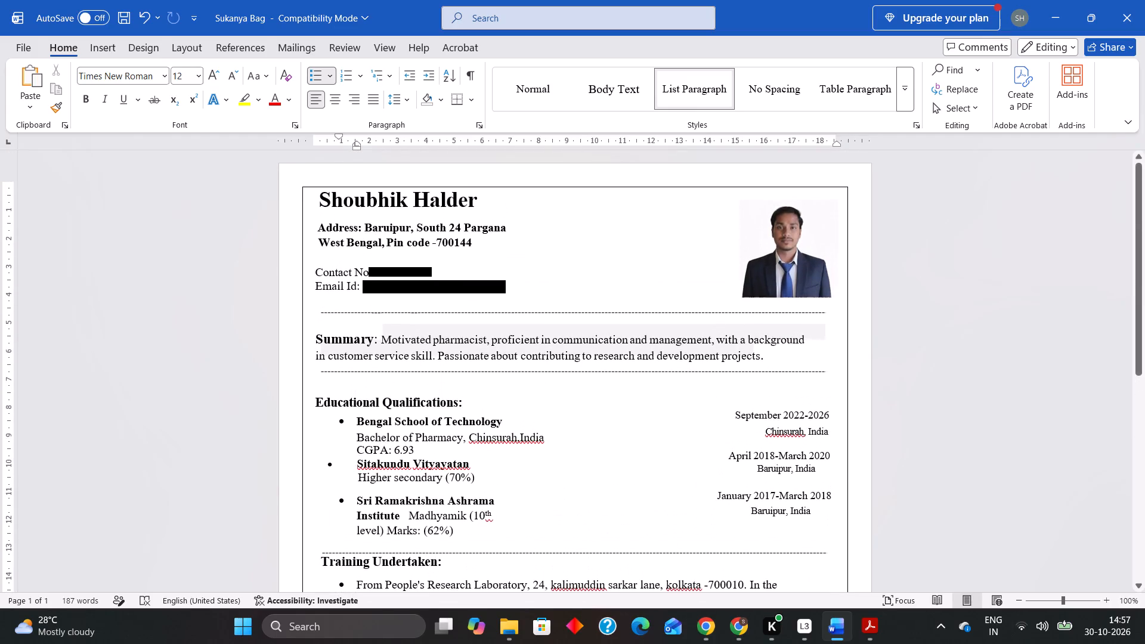
# Start saving a copy of the résumé and set its file name to "shoubhik CV".
pyautogui.click(24, 47)
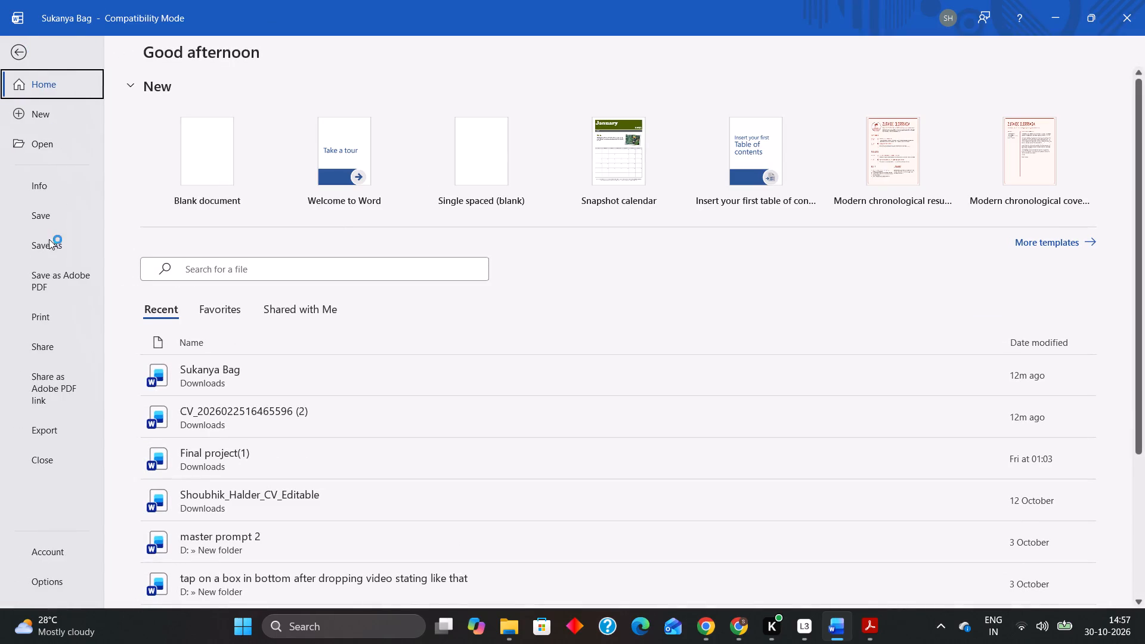
pyautogui.click(49, 249)
pyautogui.doubleClick(255, 327)
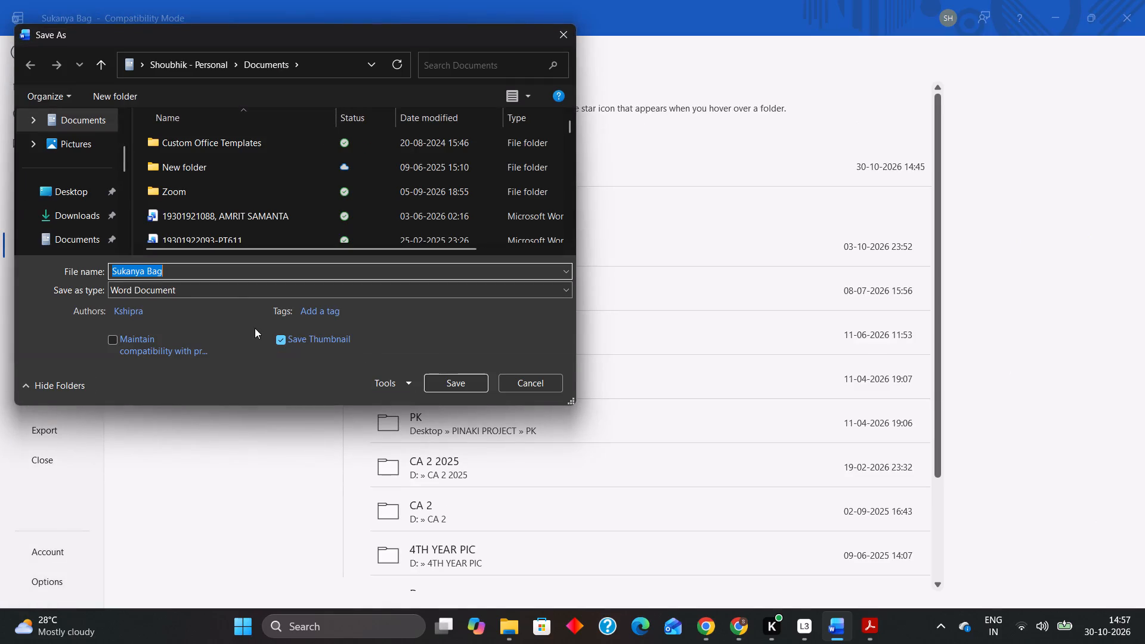
pyautogui.click(212, 268)
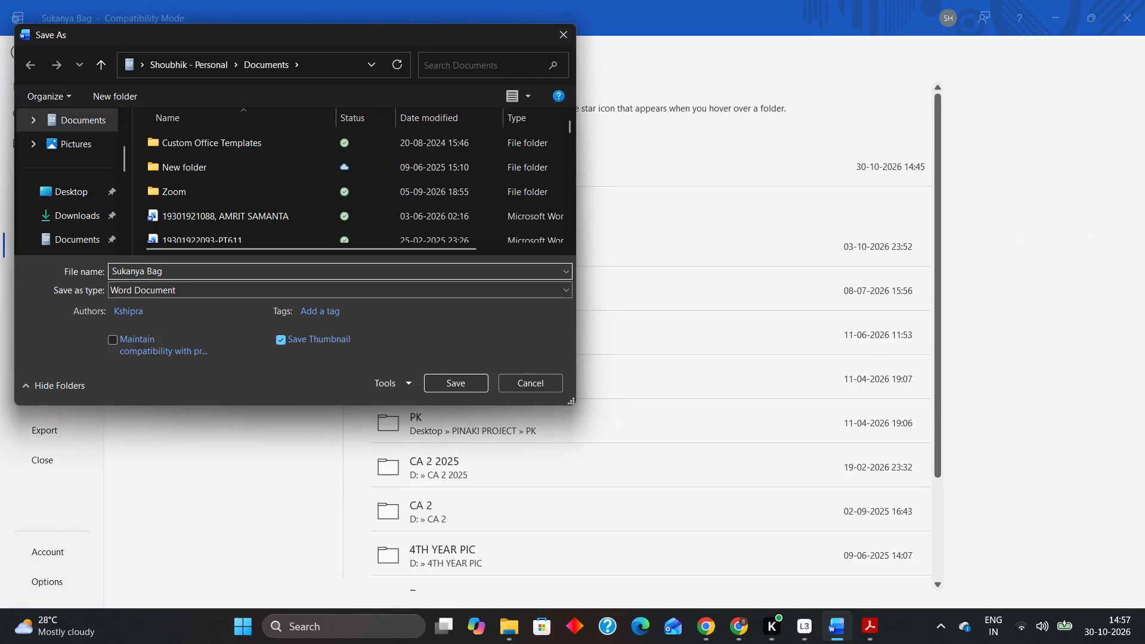
pyautogui.click(212, 268)
pyautogui.press('BackSpace')
pyautogui.press('BackSpace')
pyautogui.press('BackSpace')
pyautogui.press('BackSpace')
pyautogui.press('BackSpace')
pyautogui.press('BackSpace')
pyautogui.press('BackSpace')
pyautogui.press('BackSpace')
pyautogui.press('BackSpace')
pyautogui.press('BackSpace')
pyautogui.press('BackSpace')
pyautogui.press('BackSpace')
pyautogui.press('BackSpace')
pyautogui.press('BackSpace')
pyautogui.press('BackSpace')
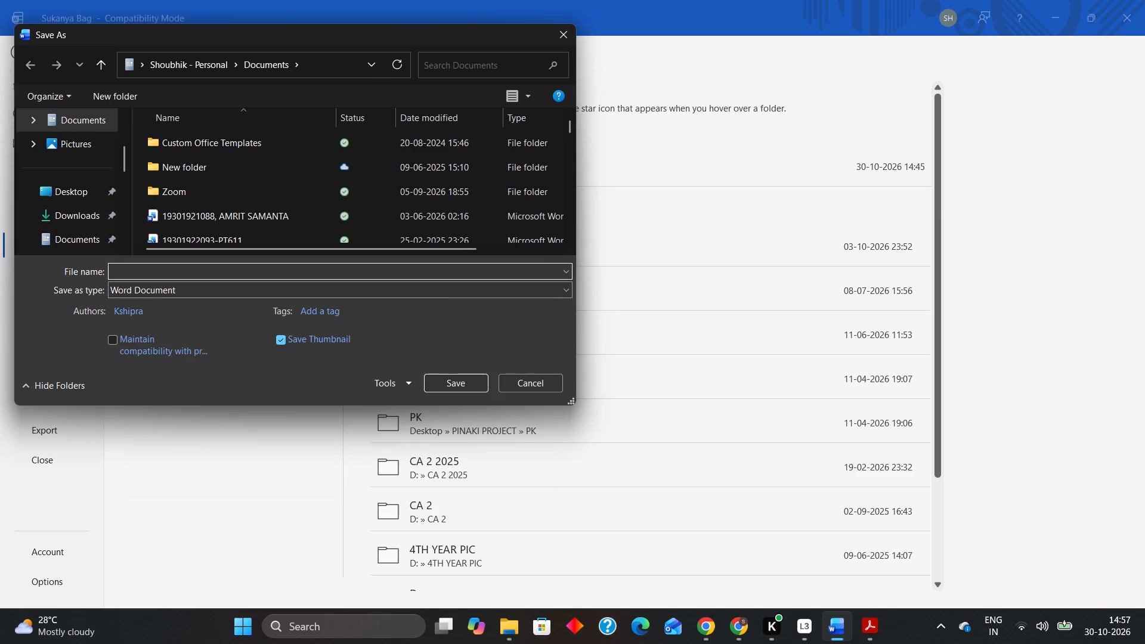
pyautogui.write('shoubhik')
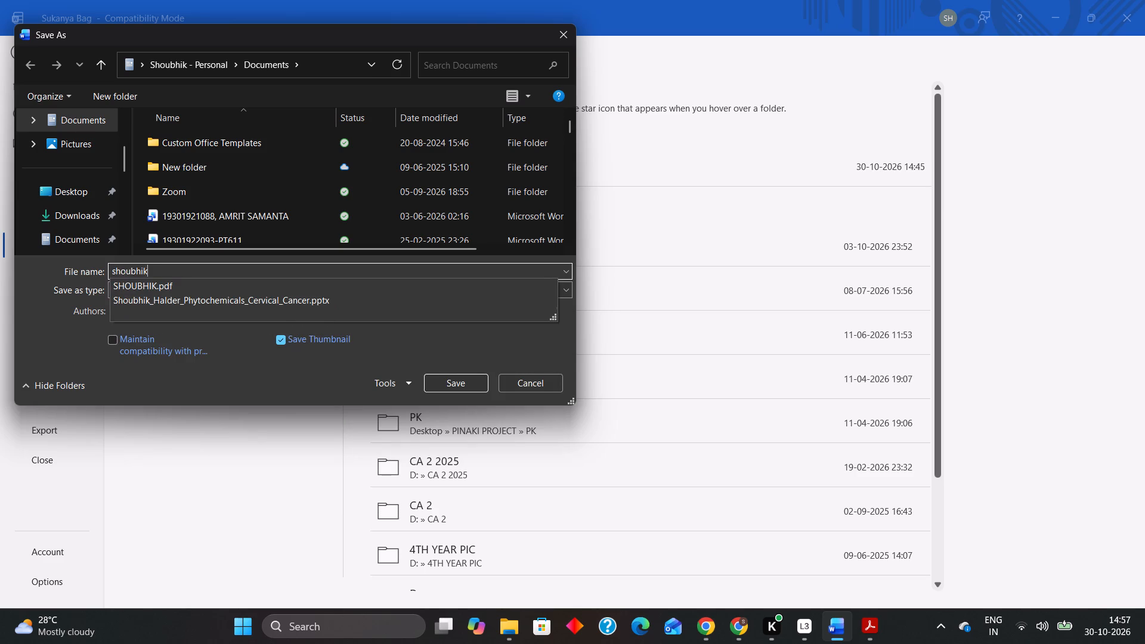
pyautogui.press('space')
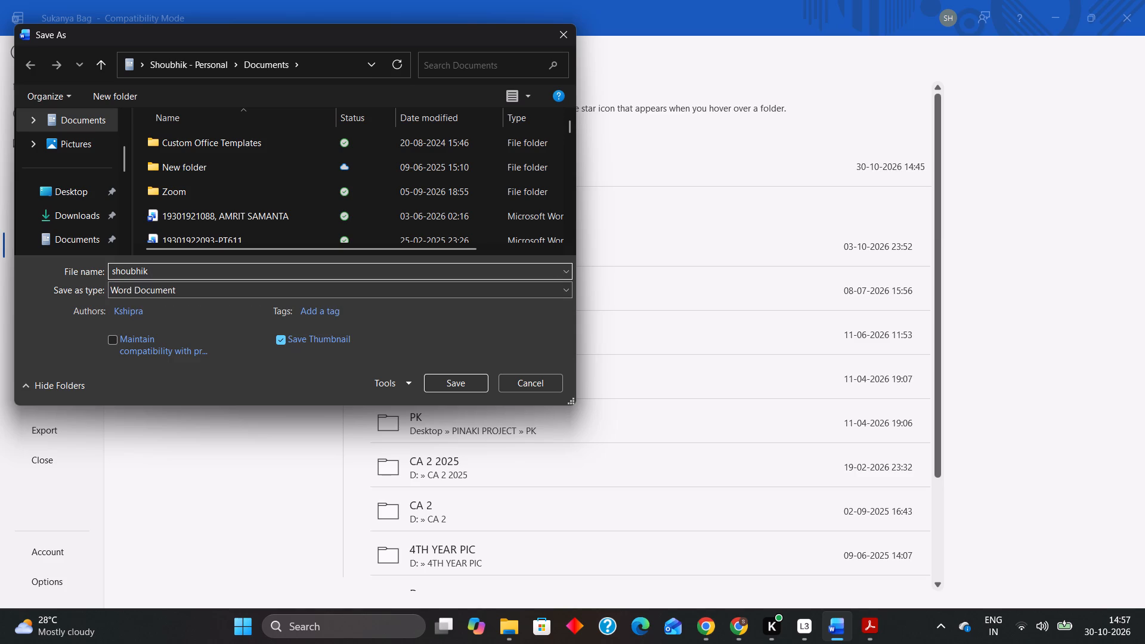
pyautogui.write('CV')
# Save the copy in PDF format in the "shoubhik doc" folder, replacing the existing file of the same name.
pyautogui.click(206, 296)
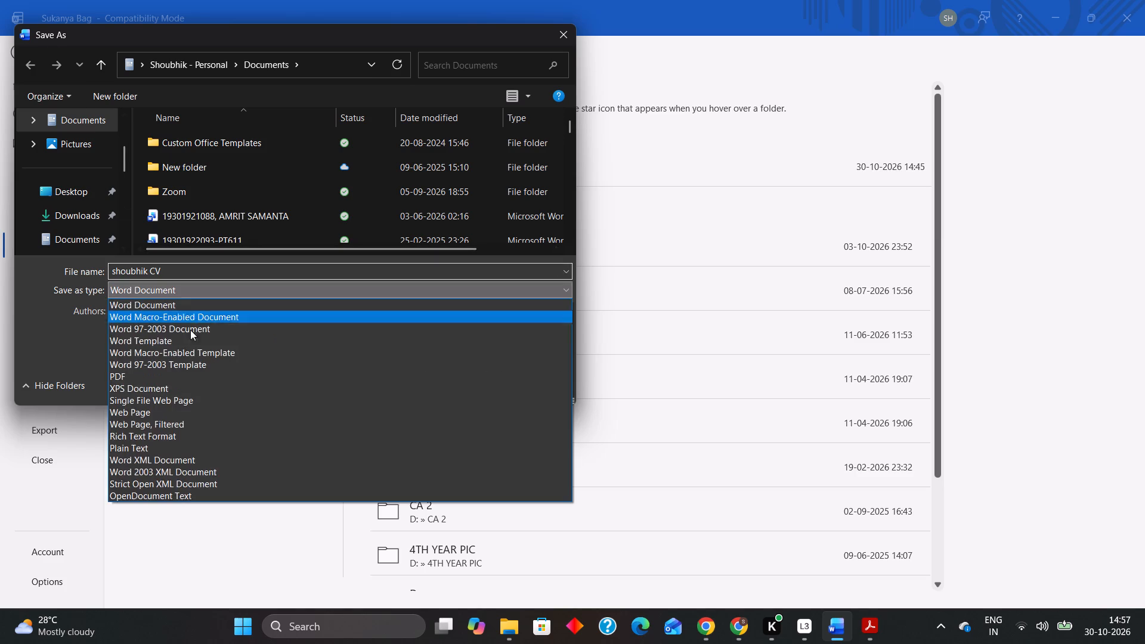
pyautogui.click(175, 374)
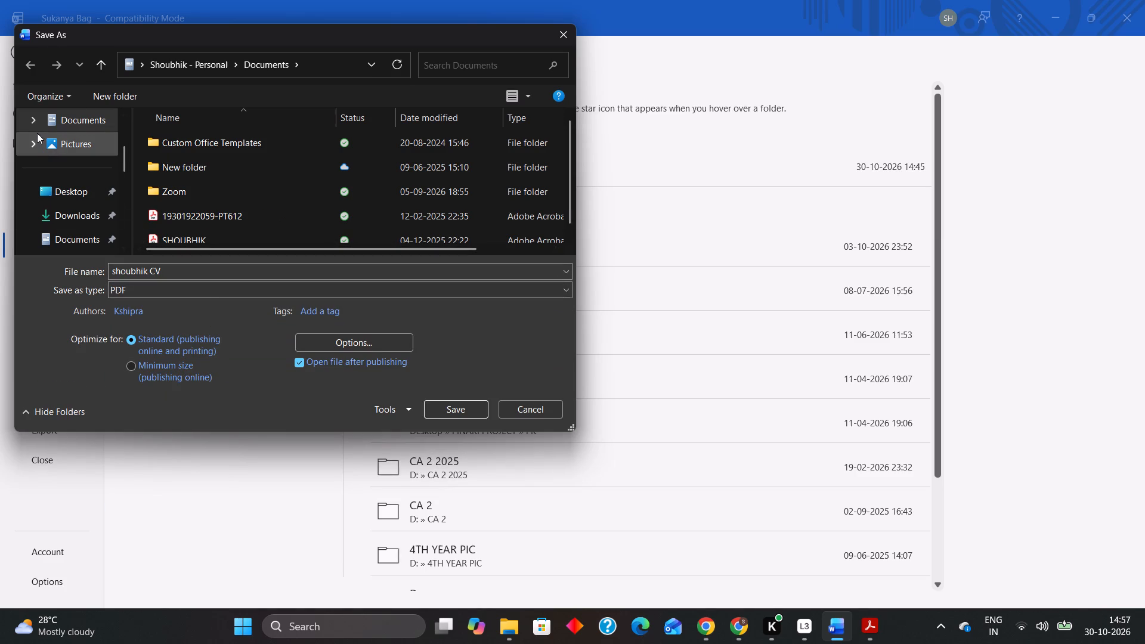
pyautogui.scroll(-2, 37, 144)
pyautogui.scroll(4, 38, 163)
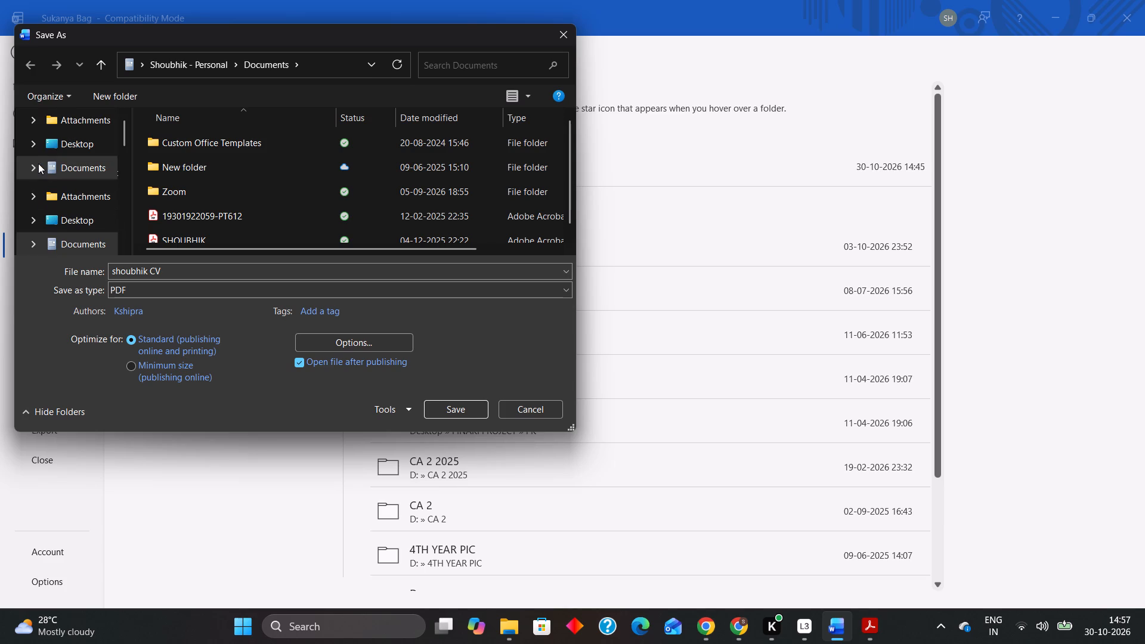
pyautogui.scroll(3, 38, 174)
pyautogui.scroll(-4, 44, 185)
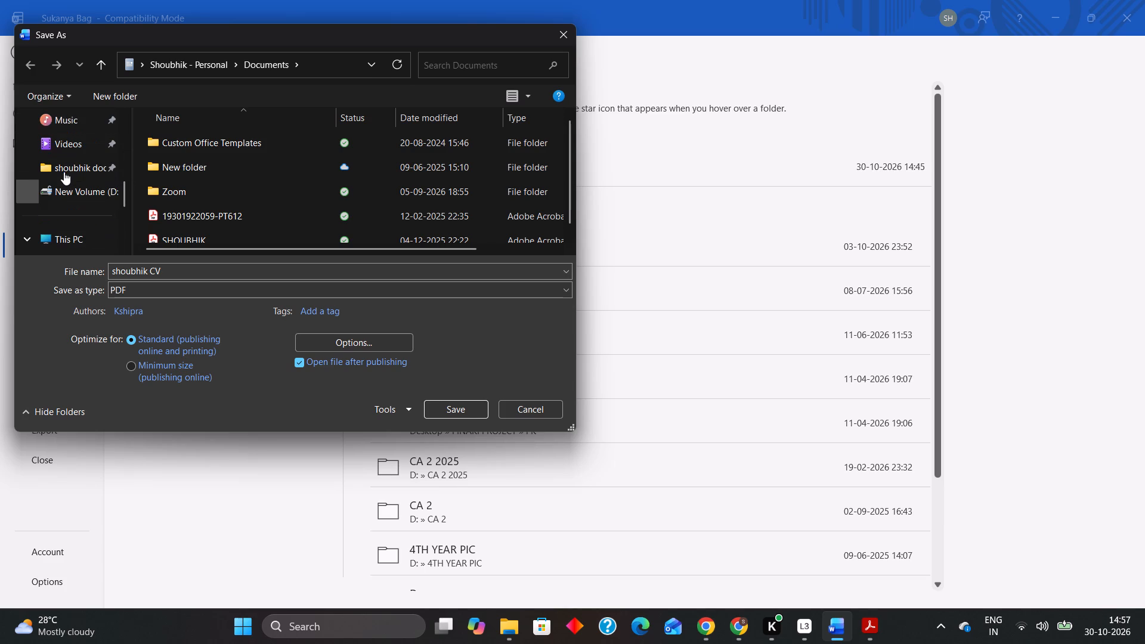
pyautogui.doubleClick(69, 167)
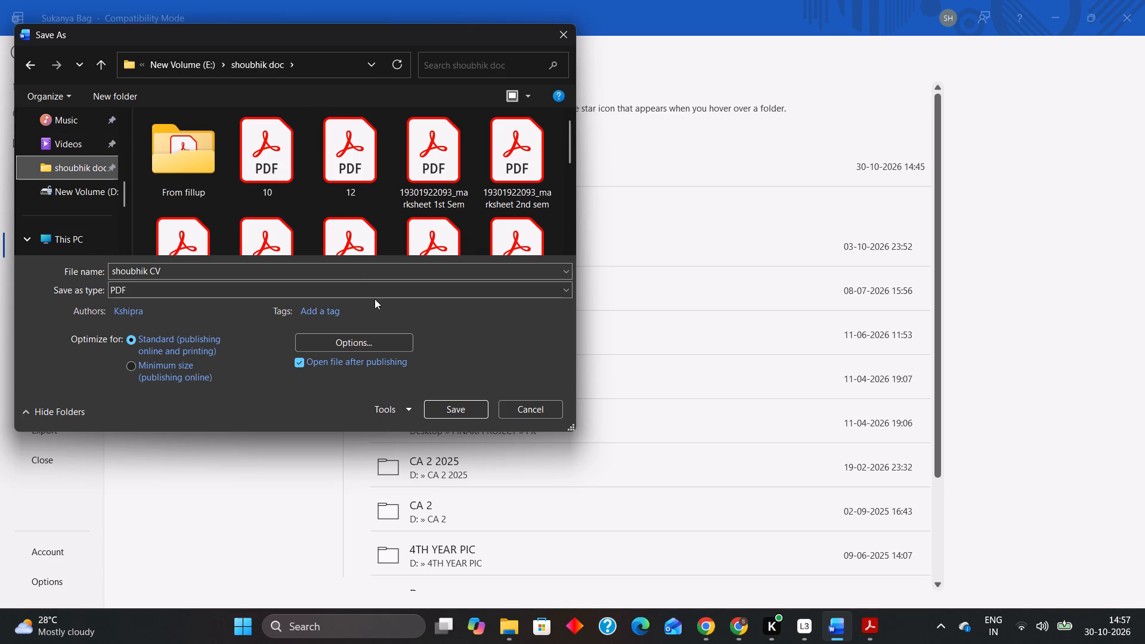
pyautogui.click(442, 410)
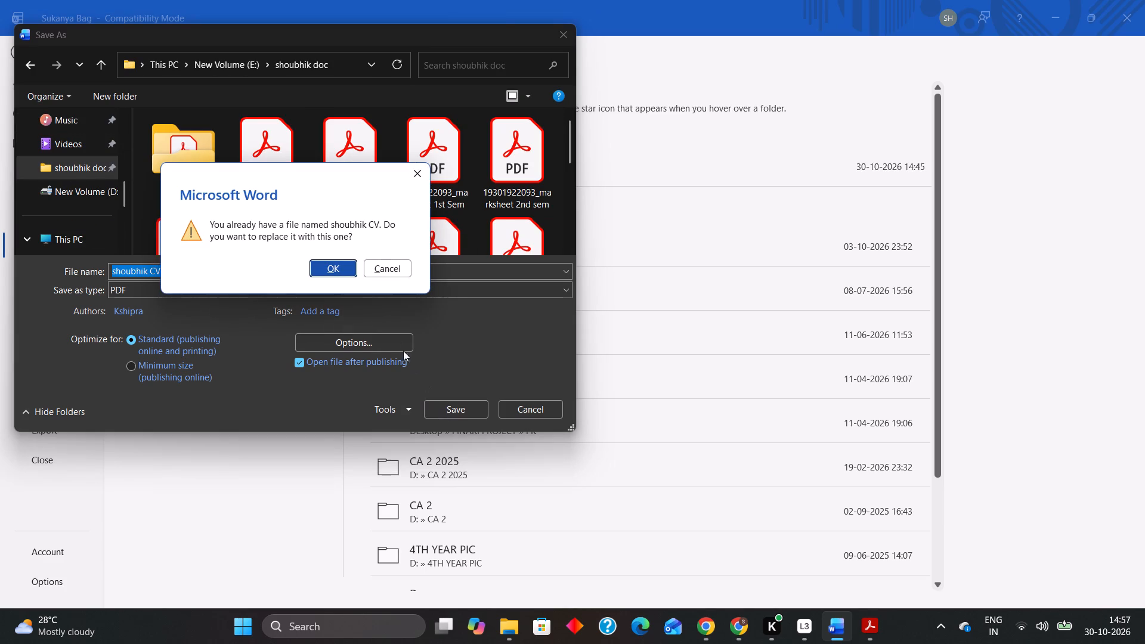
pyautogui.click(341, 267)
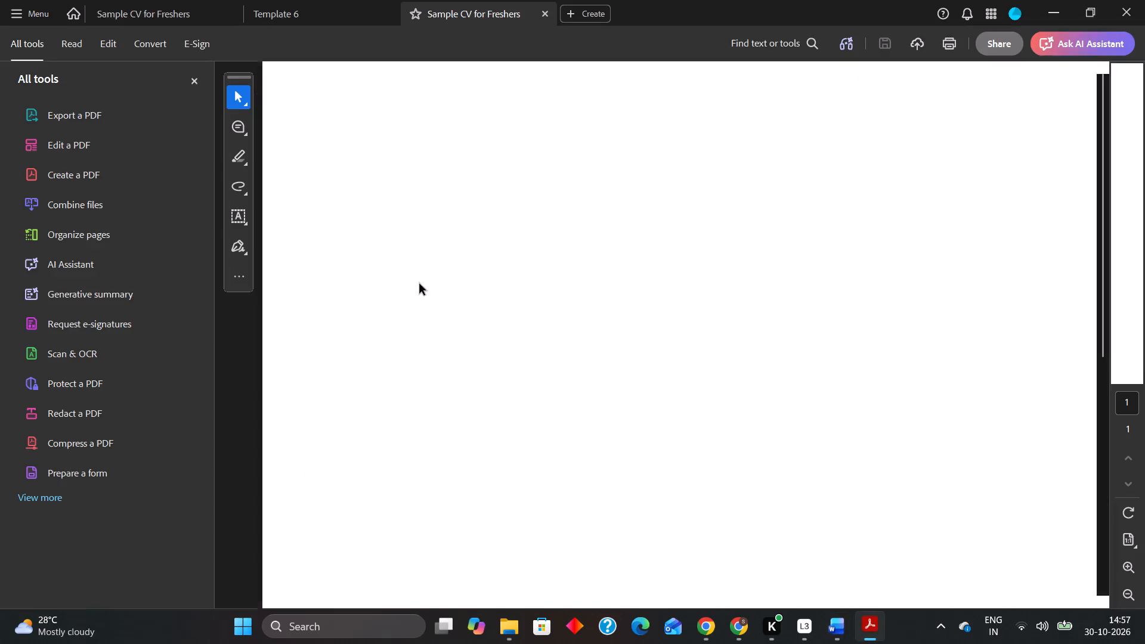
# Check the exported résumé PDF in Acrobat from the header through the Language section, and return to the document in Word.
pyautogui.scroll(-3, 614, 366)
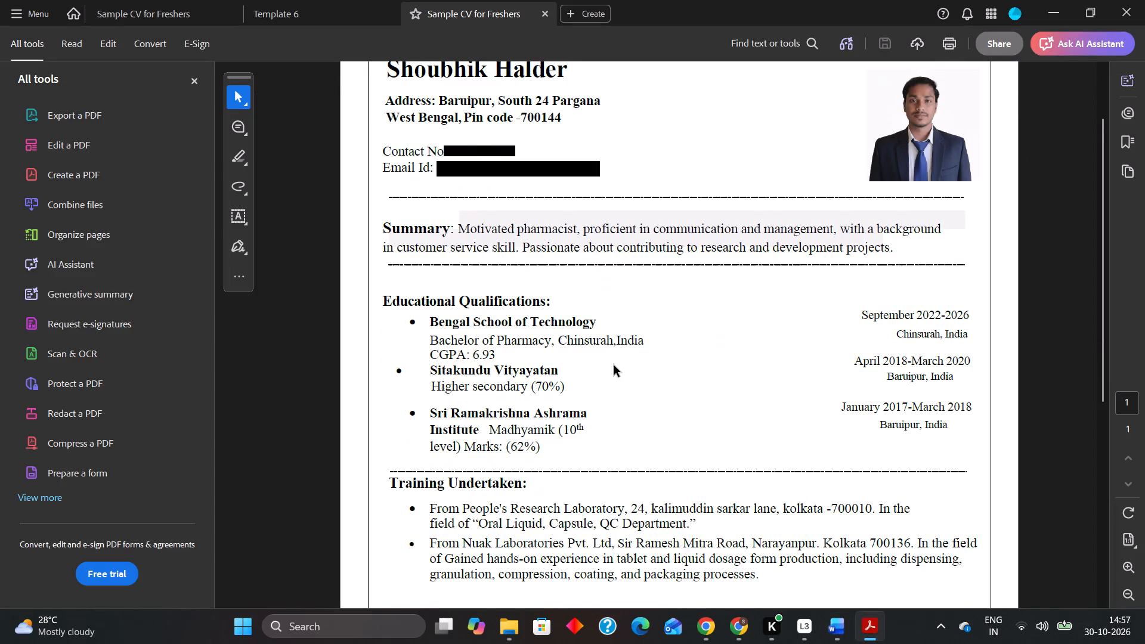
pyautogui.scroll(-3, 614, 366)
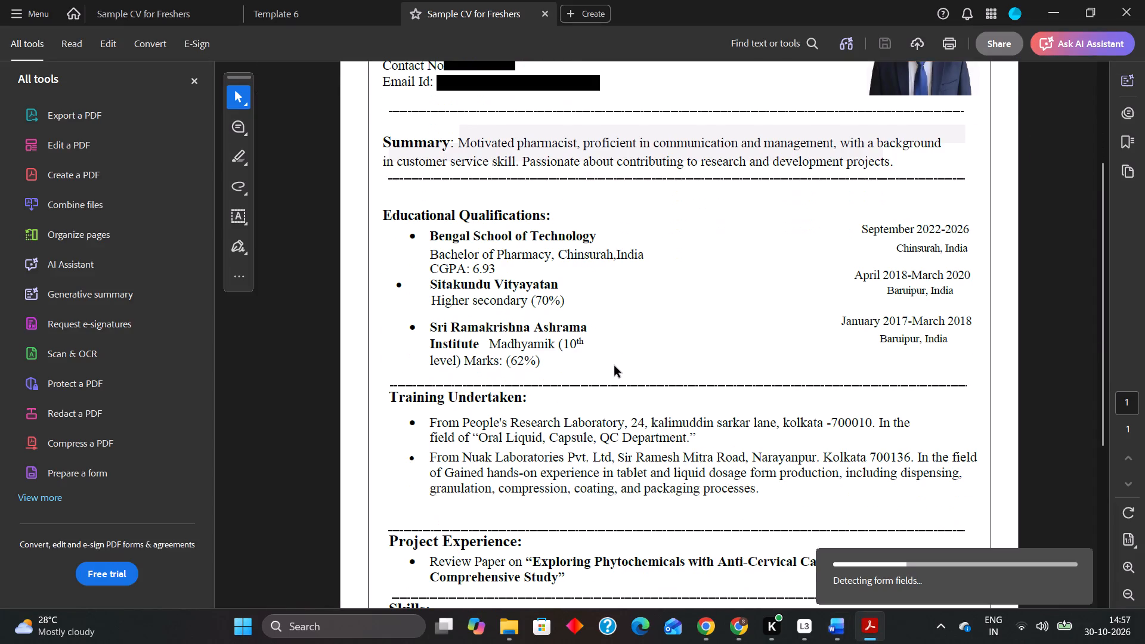
pyautogui.scroll(-1, 614, 366)
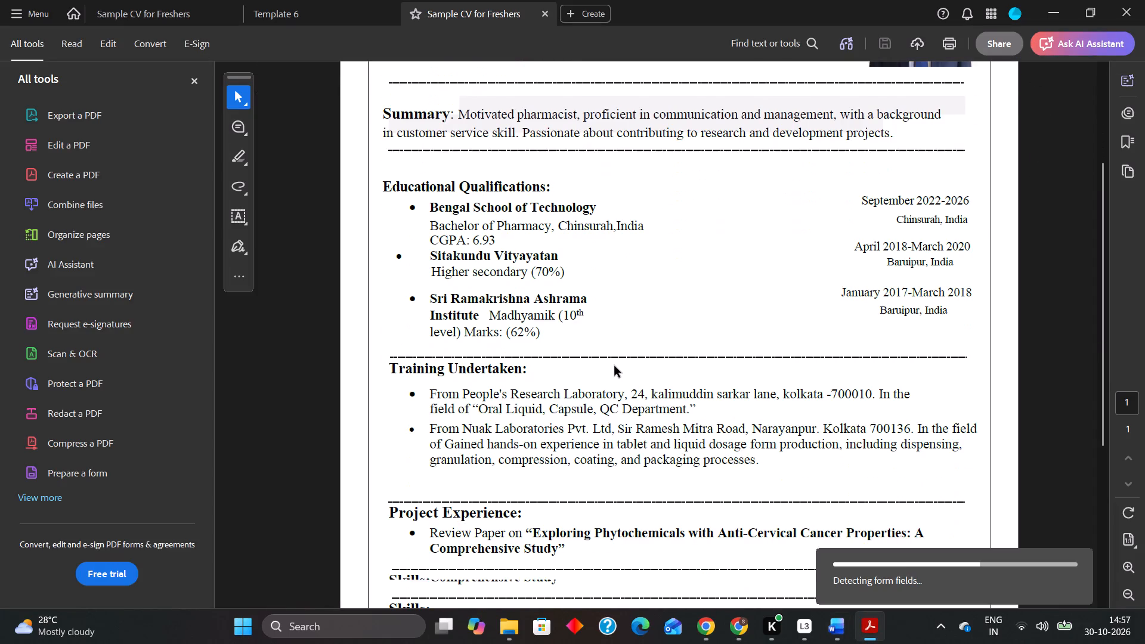
pyautogui.scroll(-11, 614, 366)
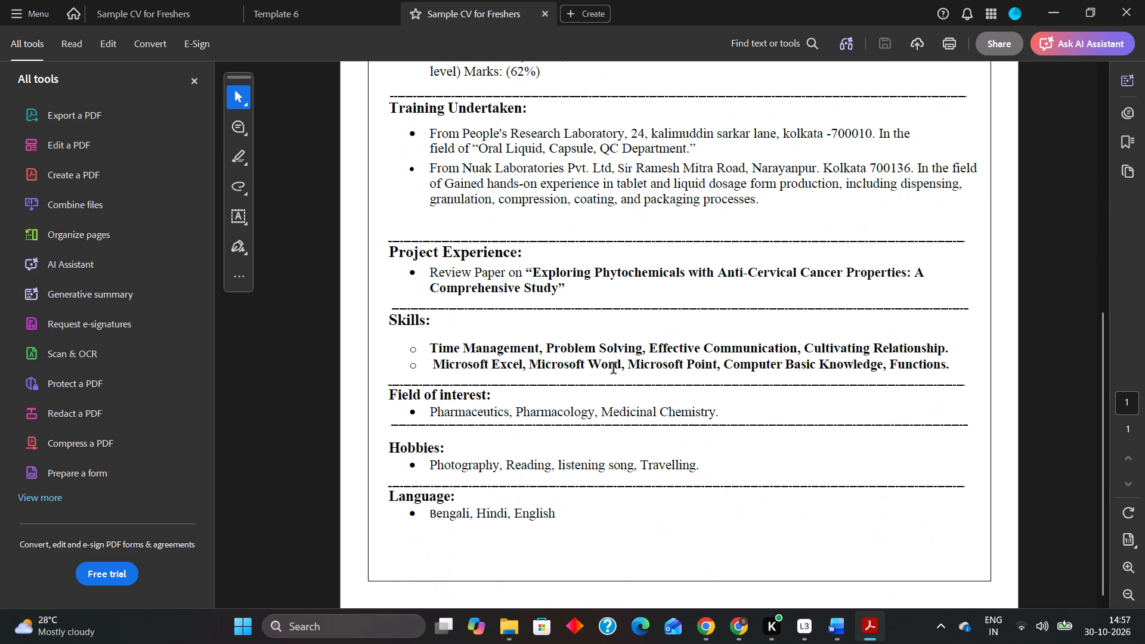
pyautogui.scroll(-3, 614, 369)
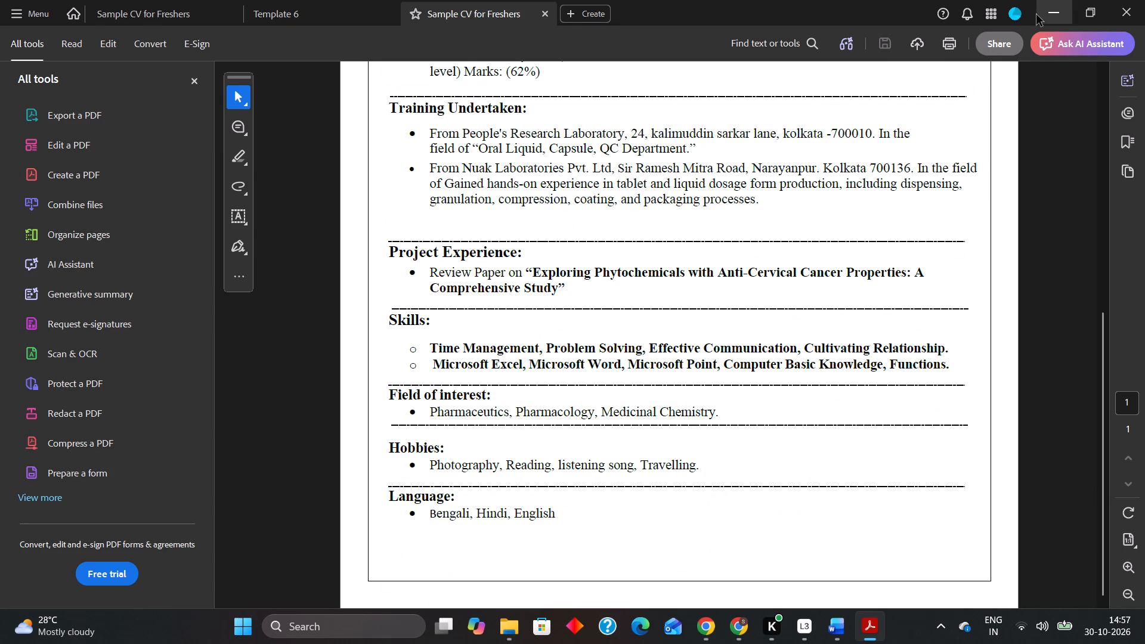
pyautogui.click(1036, 15)
pyautogui.click(1037, 16)
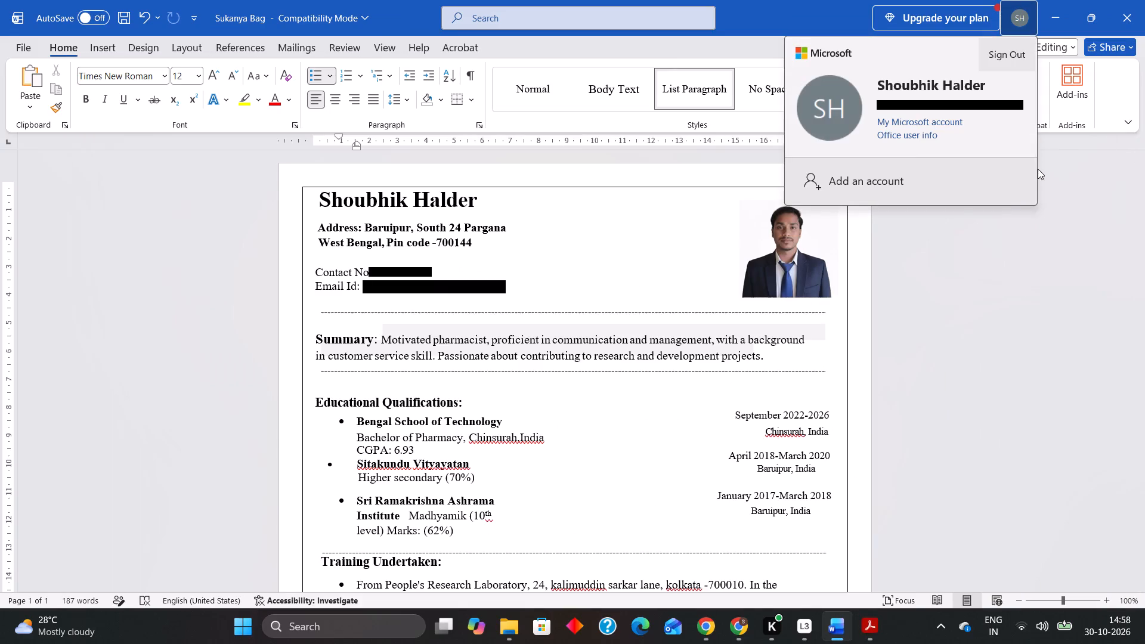